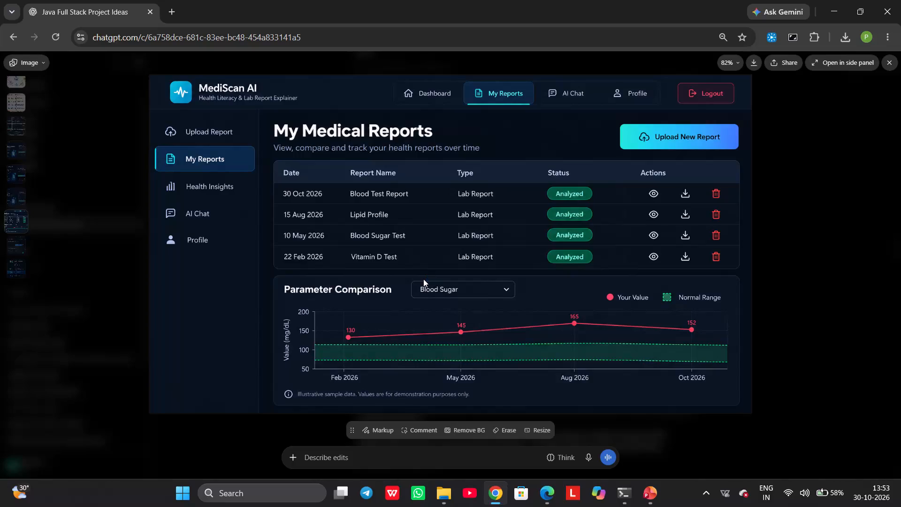
Save the My Medical Reports mockup image from the chat as a PNG in the Downloads folder.
{"action": "right_click", "coordinate": [228, 171]}
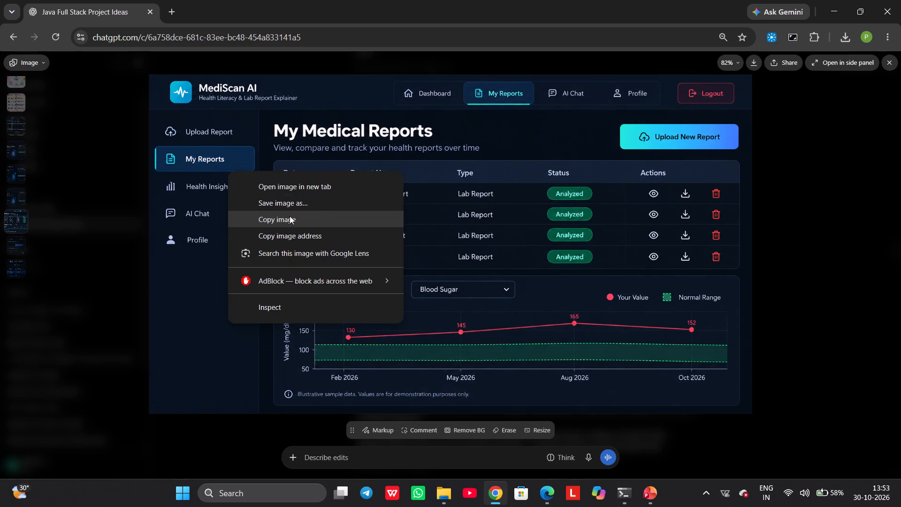
{"action": "left_click", "coordinate": [295, 206]}
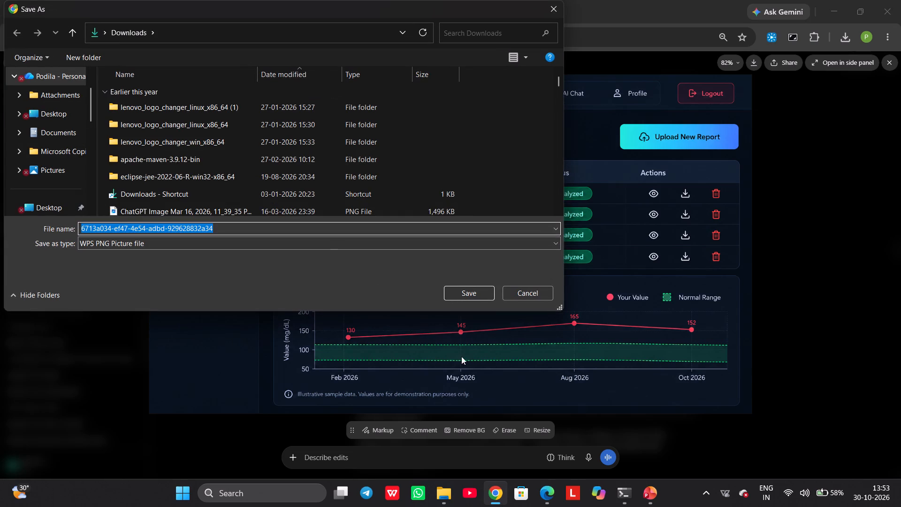
{"action": "left_click", "coordinate": [478, 290]}
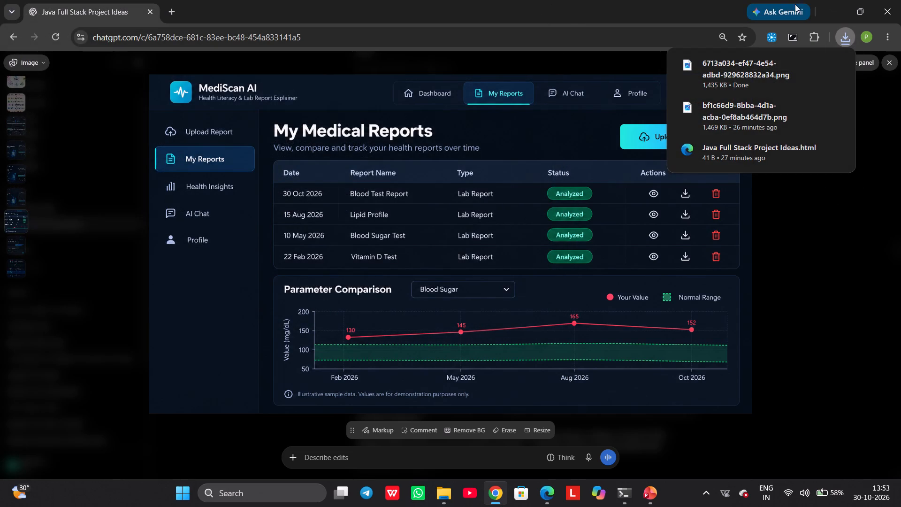
Switch to the PowerPoint presentation and add a blank slide after slide 7, Project Results & Outcomes.
{"action": "left_click", "coordinate": [830, 5]}
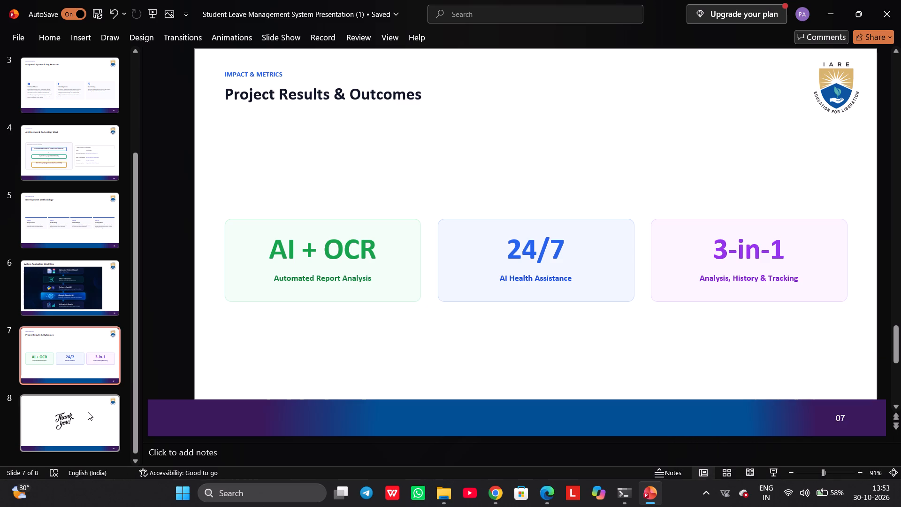
{"action": "left_click", "coordinate": [96, 362]}
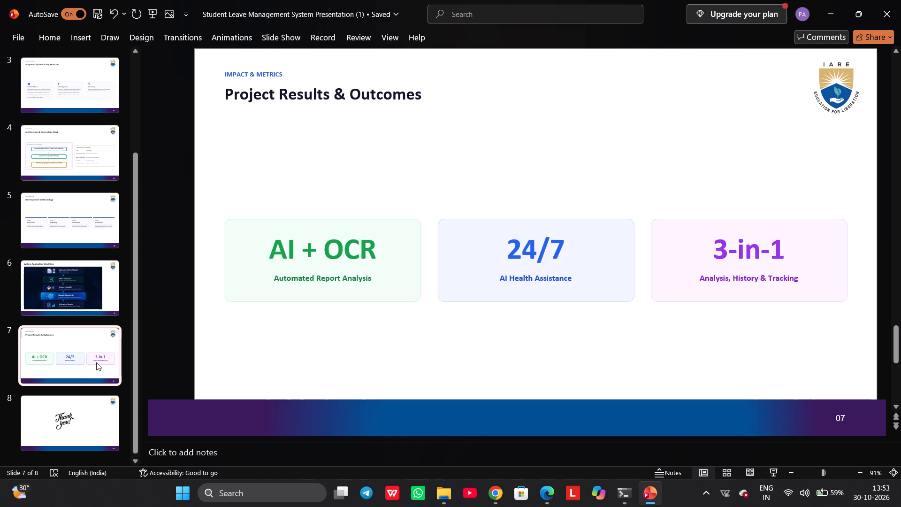
{"action": "left_click", "coordinate": [96, 362]}
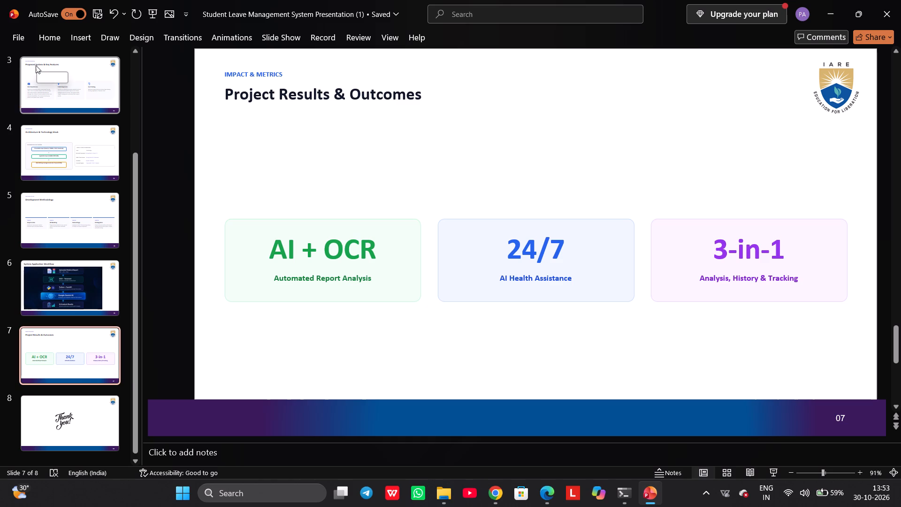
{"action": "left_click", "coordinate": [84, 35]}
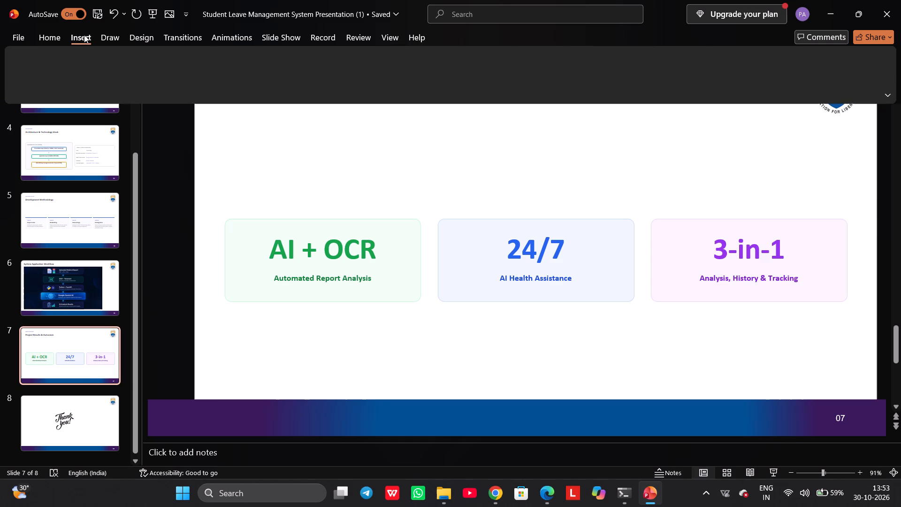
{"action": "left_click", "coordinate": [27, 75]}
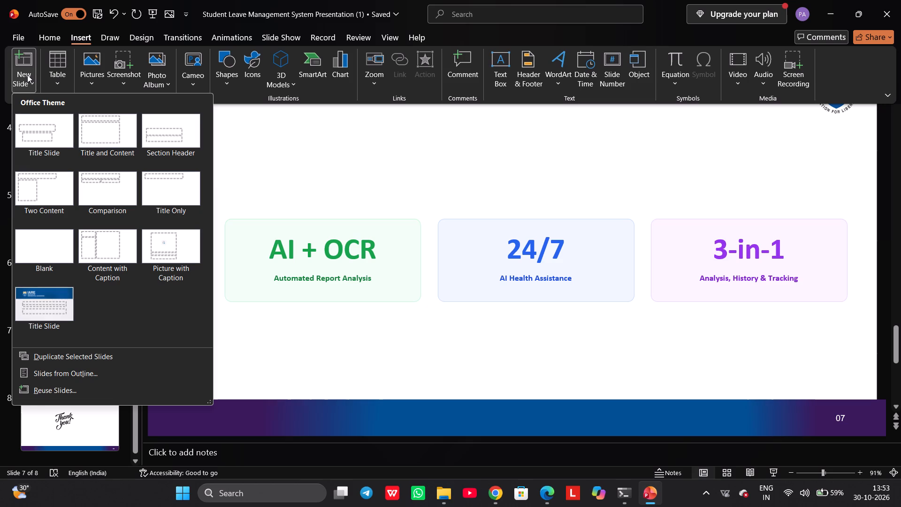
{"action": "left_click", "coordinate": [46, 238]}
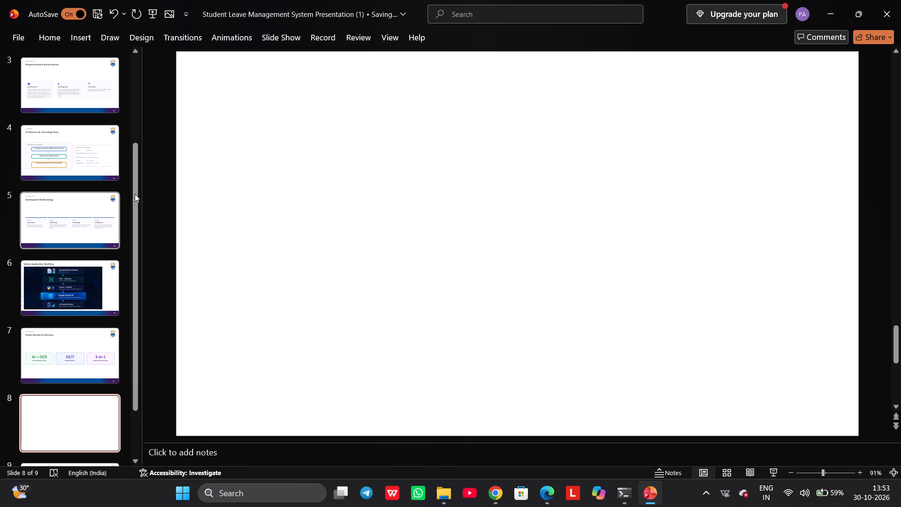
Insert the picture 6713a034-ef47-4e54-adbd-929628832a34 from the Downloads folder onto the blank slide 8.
{"action": "left_click", "coordinate": [84, 35]}
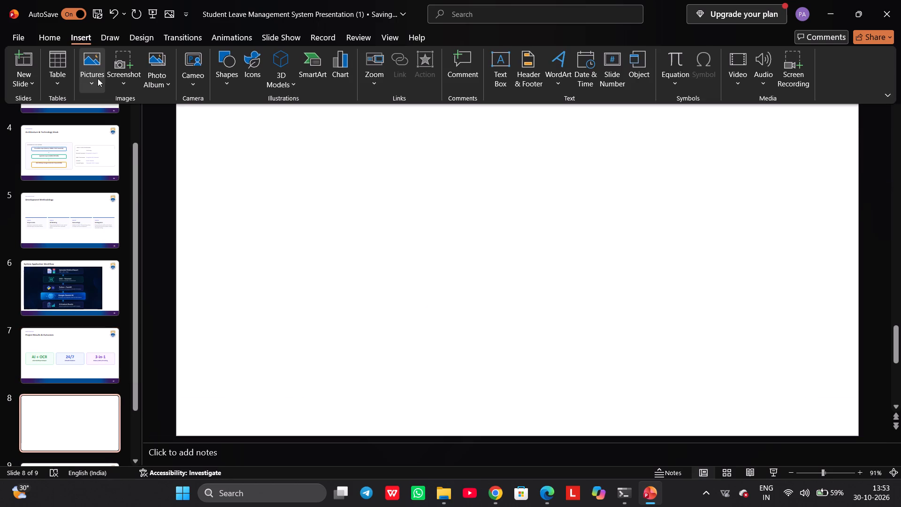
{"action": "left_click", "coordinate": [96, 71]}
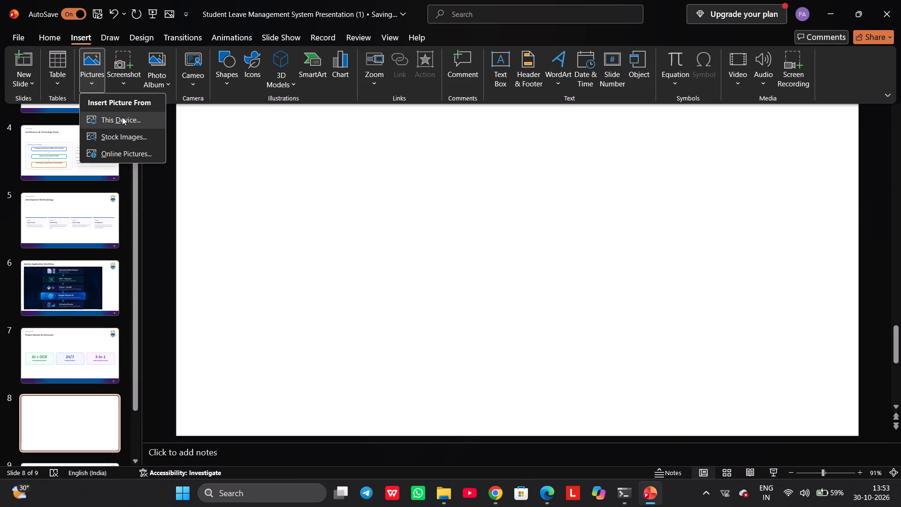
{"action": "left_click", "coordinate": [122, 117]}
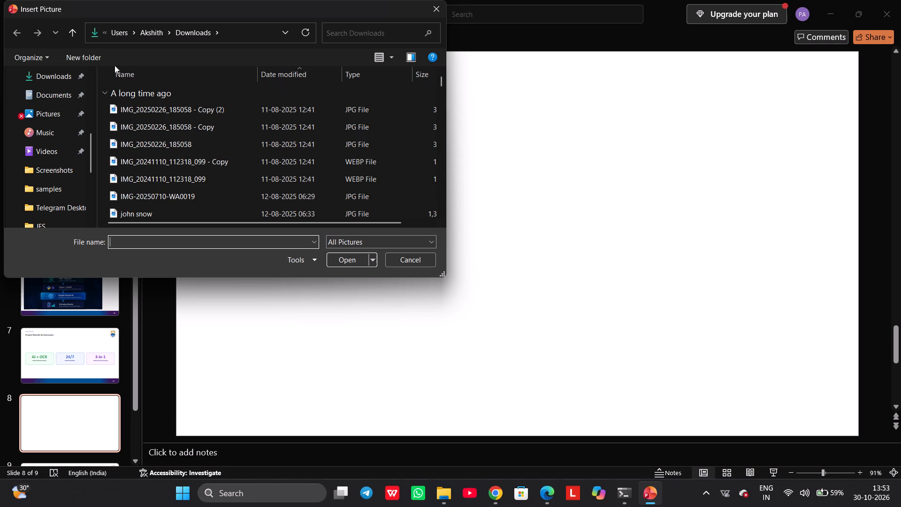
{"action": "left_click", "coordinate": [46, 80]}
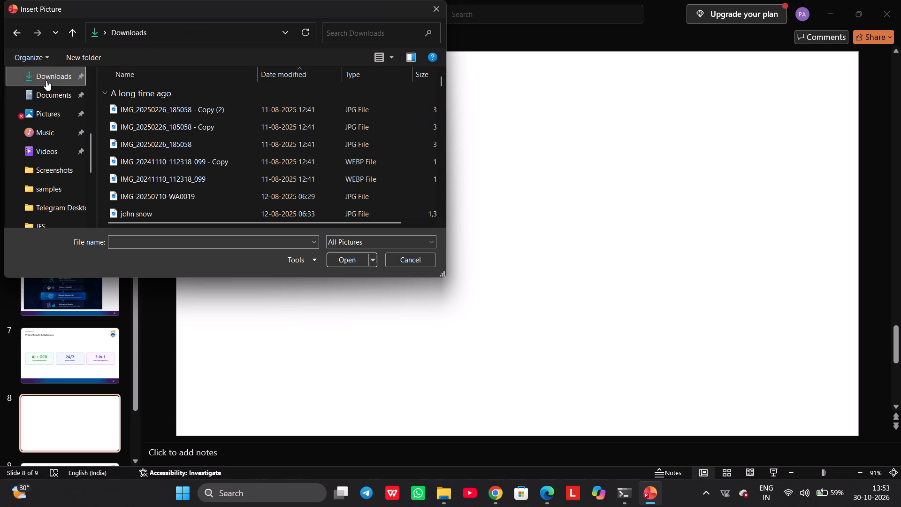
{"action": "double_click", "coordinate": [46, 80]}
{"action": "scroll", "coordinate": [51, 77], "scroll_direction": "up", "scroll_amount": 5}
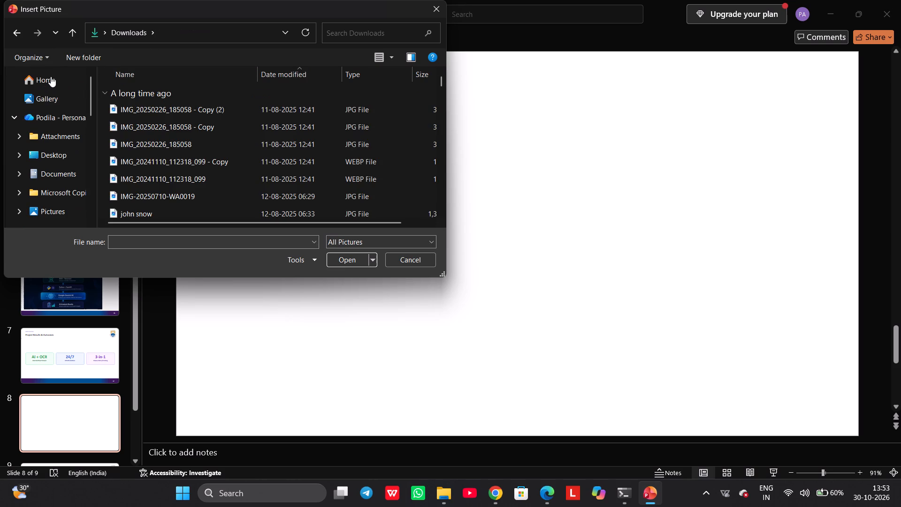
{"action": "left_click", "coordinate": [51, 77]}
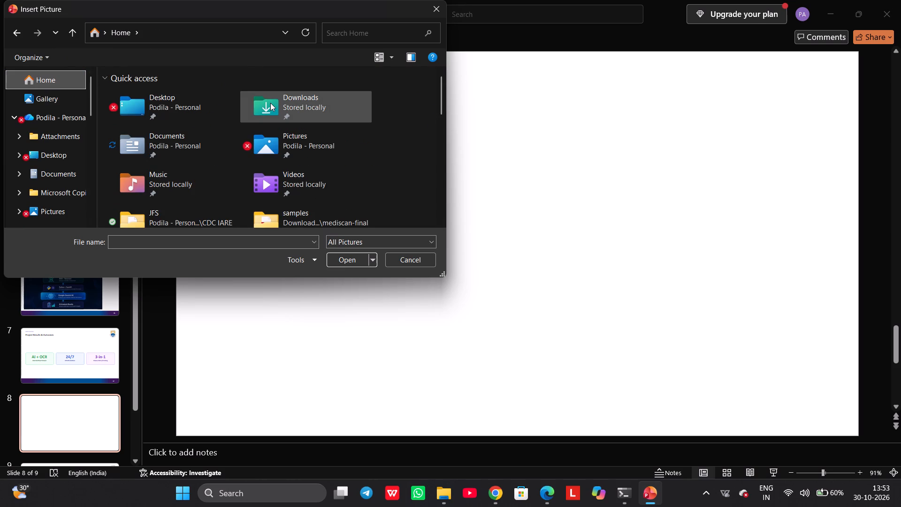
{"action": "double_click", "coordinate": [270, 103]}
{"action": "left_click", "coordinate": [227, 95]}
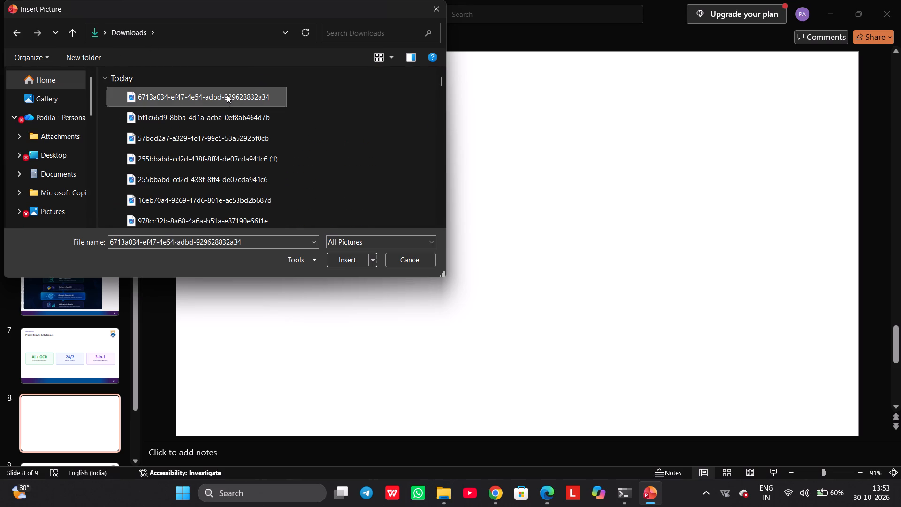
{"action": "key", "text": "Return"}
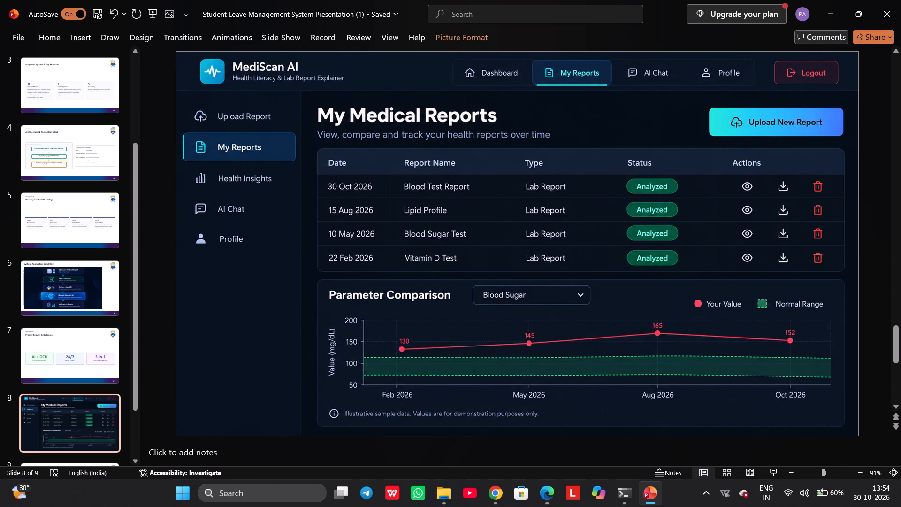
Save the presentation and return to the title slide.
{"action": "scroll", "coordinate": [48, 321], "scroll_direction": "down", "scroll_amount": 3}
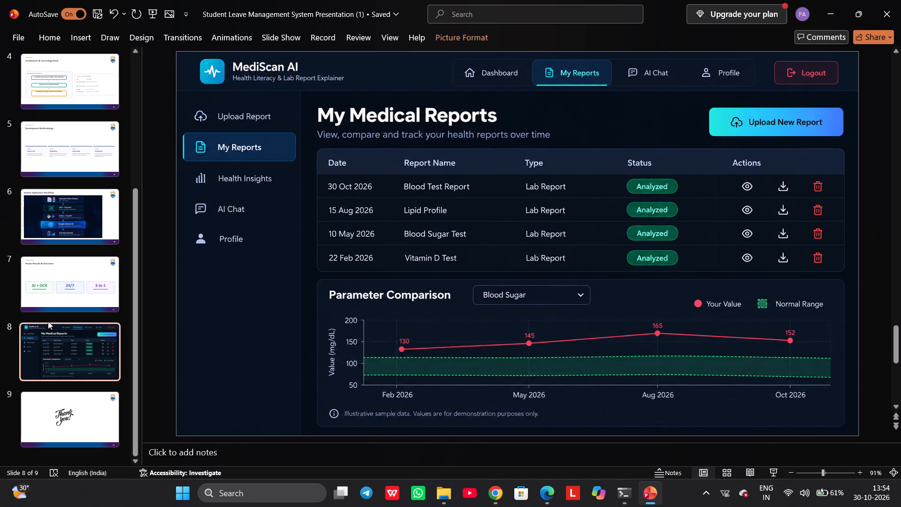
{"action": "scroll", "coordinate": [120, 102], "scroll_direction": "up", "scroll_amount": 9}
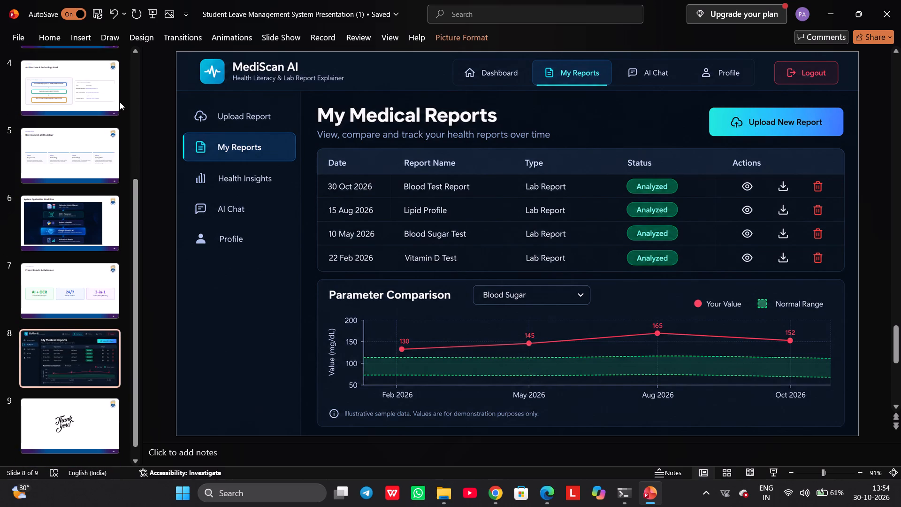
{"action": "scroll", "coordinate": [81, 154], "scroll_direction": "up", "scroll_amount": 13}
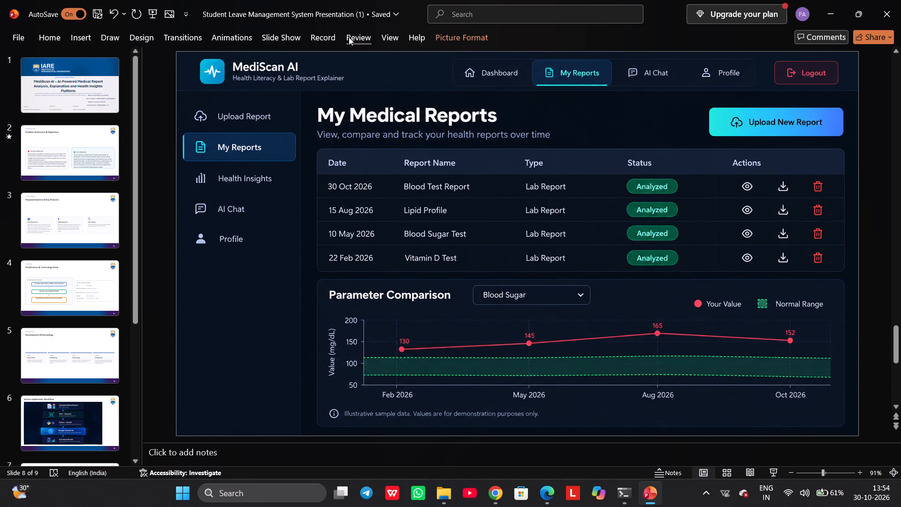
{"action": "key", "text": "ctrl+s"}
{"action": "key", "text": "ctrl+s"}
{"action": "left_click", "coordinate": [53, 103]}
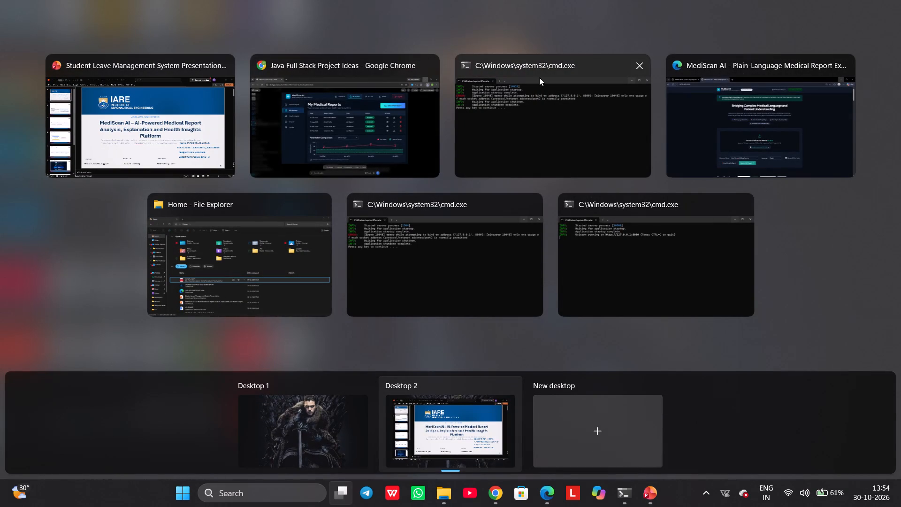
Close the three command prompt windows, the MediScan AI browser window and the File Explorer window.
{"action": "left_click", "coordinate": [637, 67]}
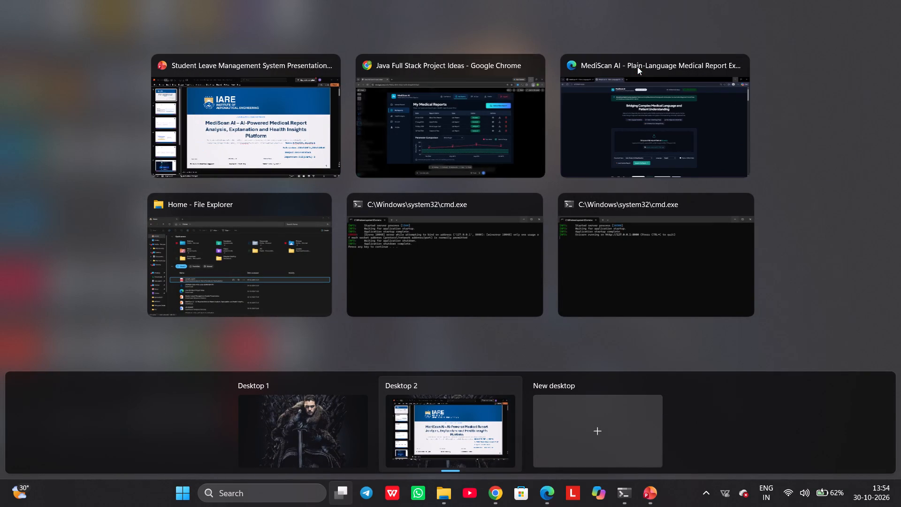
{"action": "left_click", "coordinate": [744, 64]}
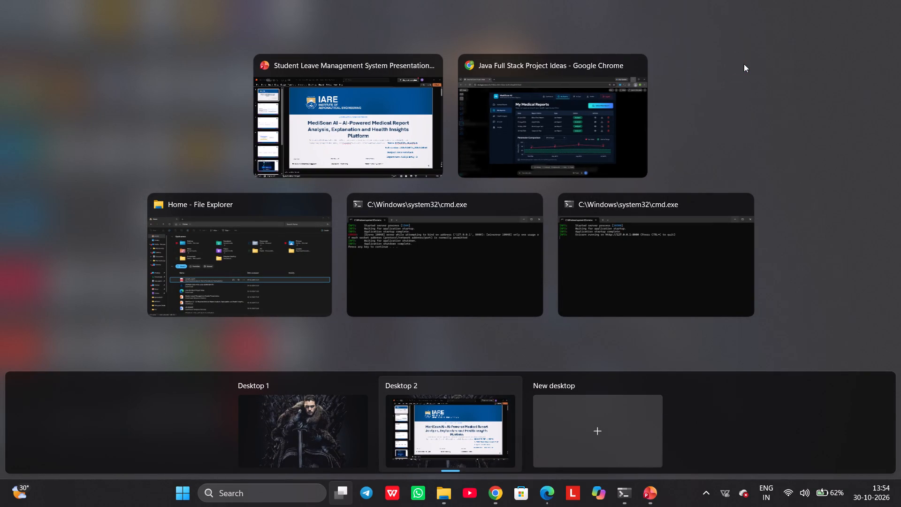
{"action": "left_click", "coordinate": [316, 194]}
{"action": "left_click", "coordinate": [429, 204]}
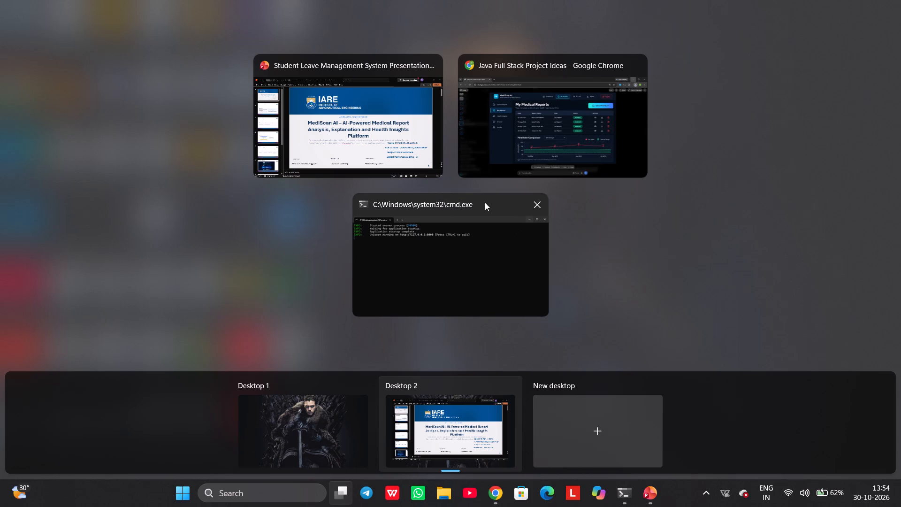
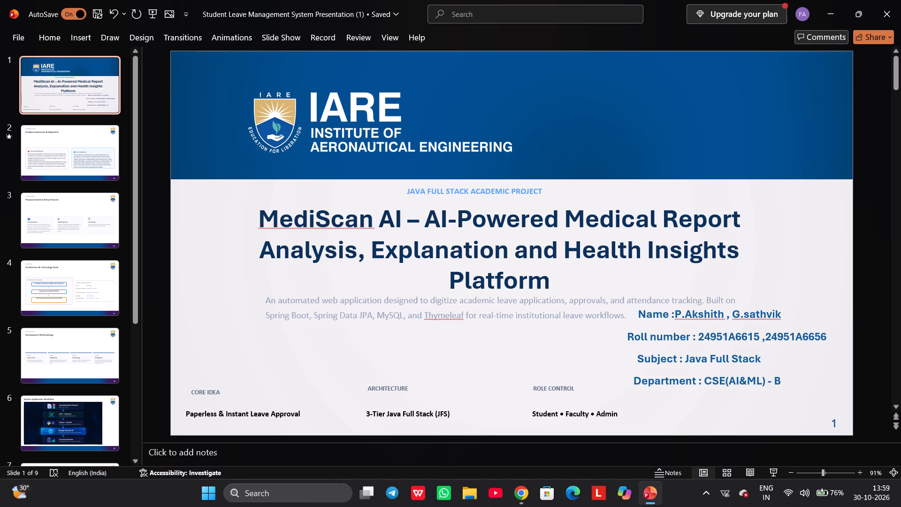
{"action": "left_click", "coordinate": [68, 125]}
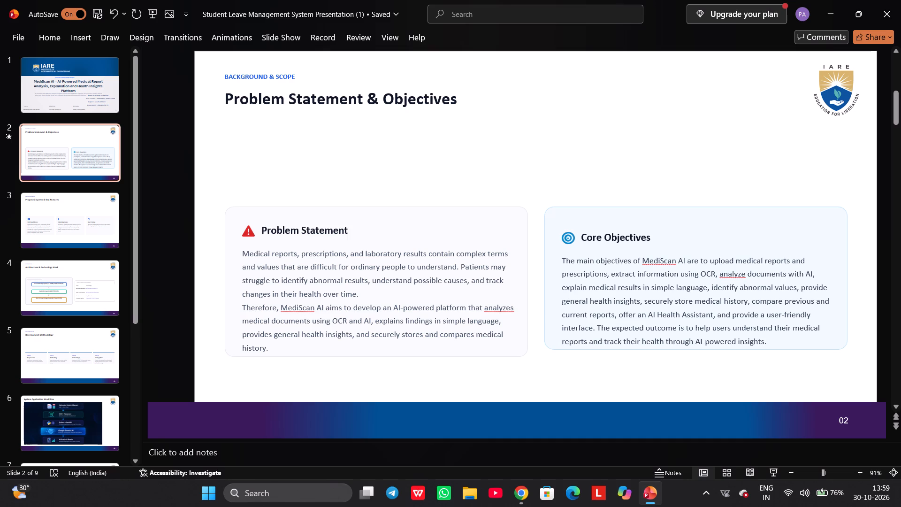
{"action": "left_click", "coordinate": [86, 214]}
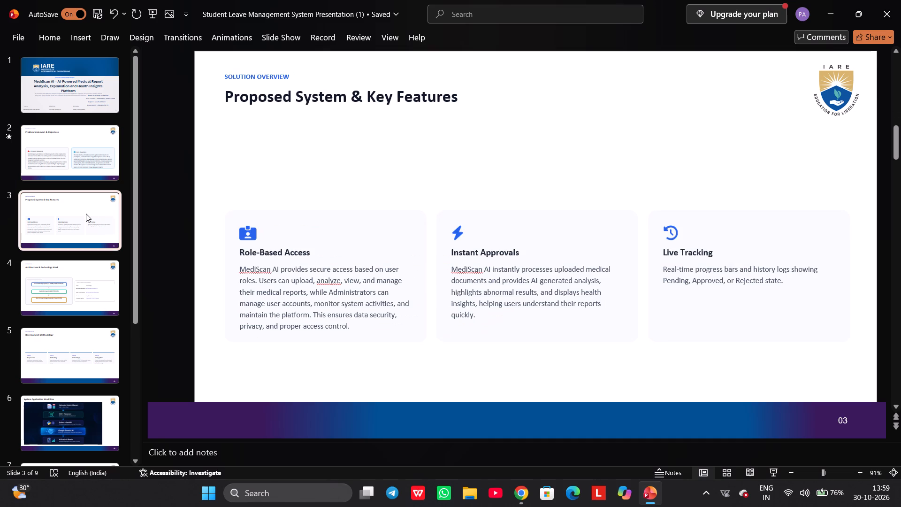
Edit the title on slide 1 to read "MediScan - AI-Powered Medical Report Analysis, Explanation and Health Insights Platform".
{"action": "left_click", "coordinate": [72, 75]}
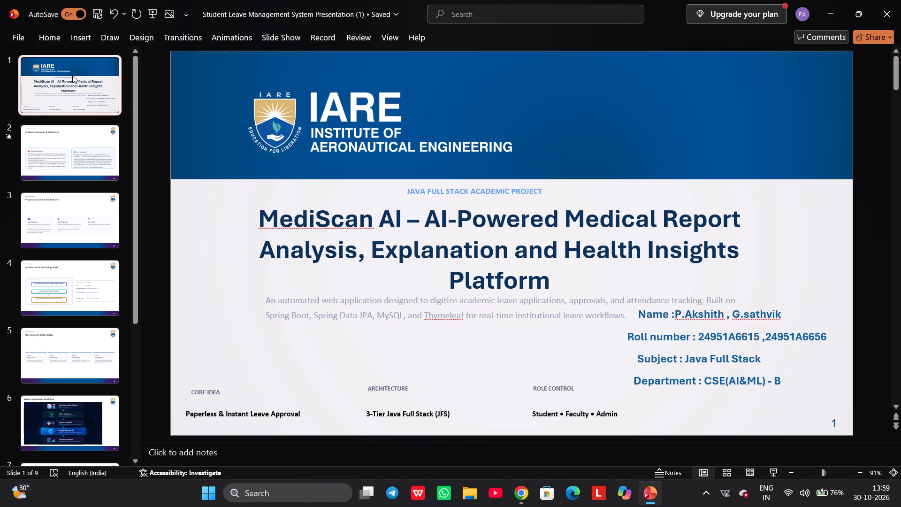
{"action": "left_click", "coordinate": [403, 221]}
{"action": "key", "text": "BackSpace"}
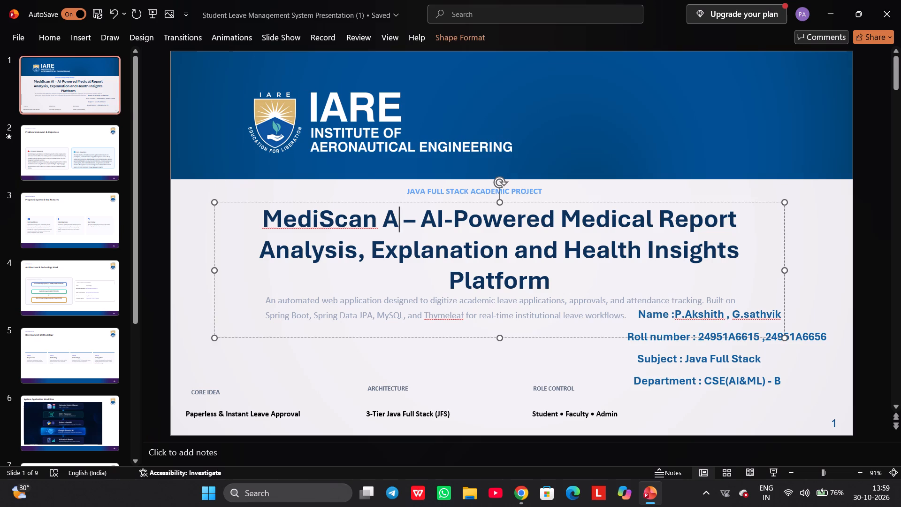
{"action": "key", "text": "BackSpace"}
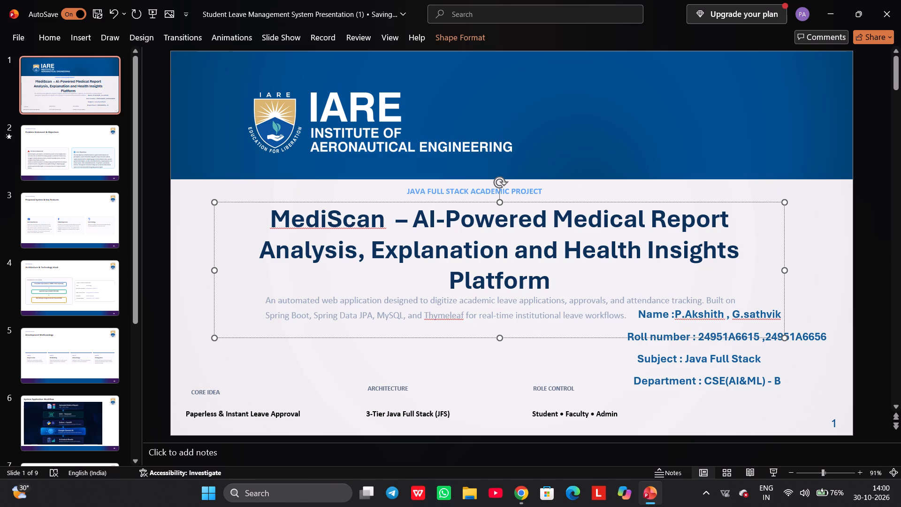
{"action": "left_click", "coordinate": [410, 221]}
{"action": "key", "text": "BackSpace"}
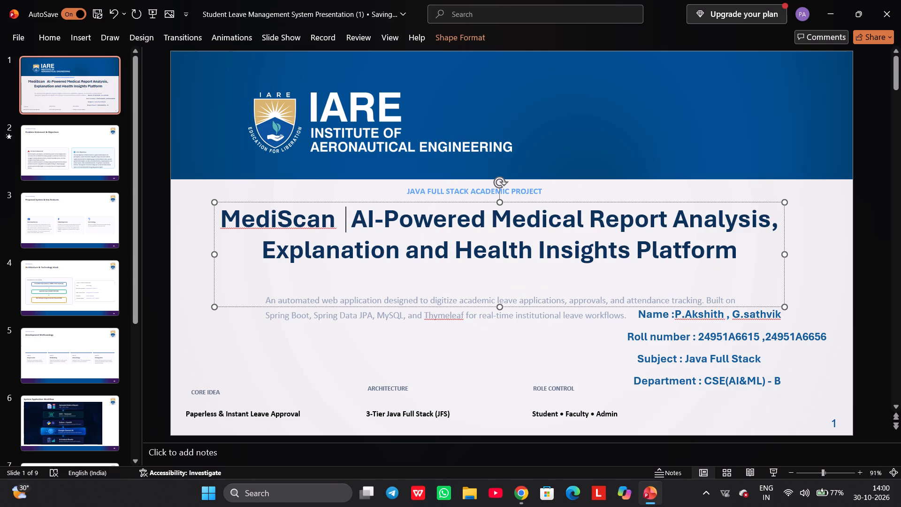
{"action": "key", "text": "BackSpace"}
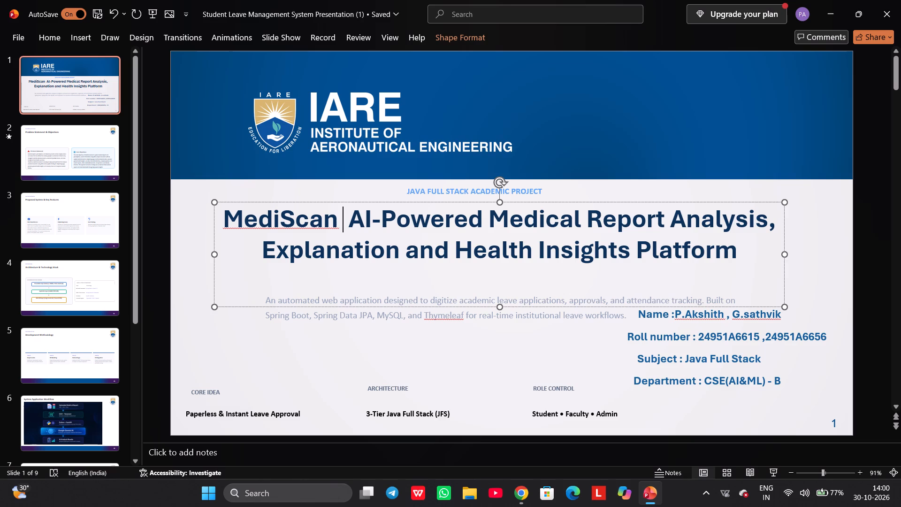
{"action": "key", "text": "equal"}
{"action": "key", "text": "BackSpace"}
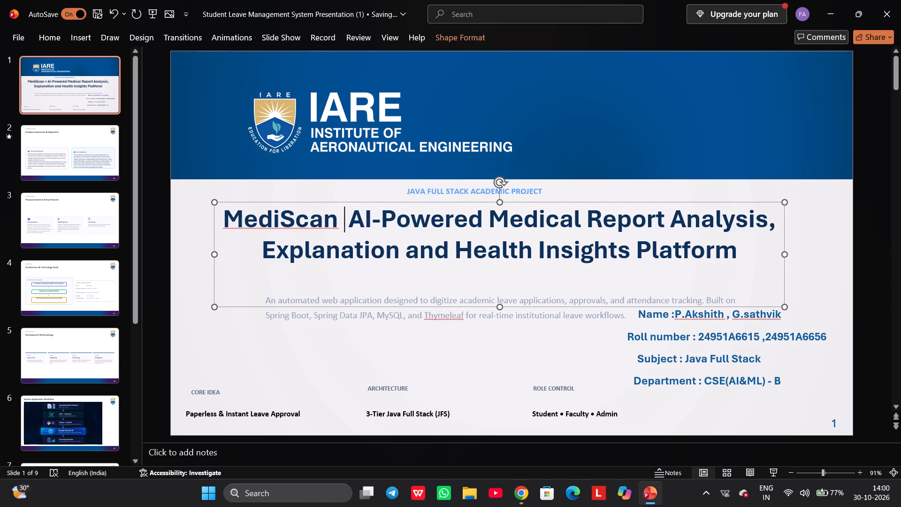
{"action": "key", "text": "minus"}
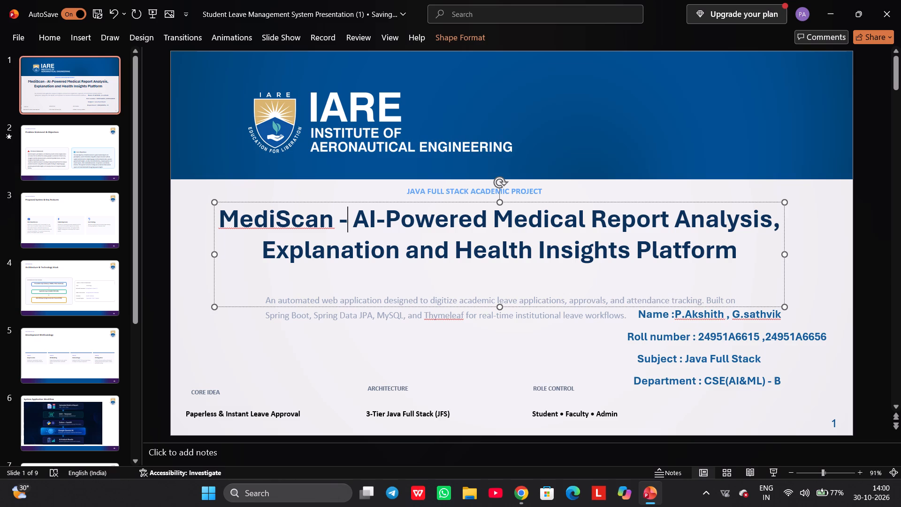
{"action": "left_click", "coordinate": [221, 274]}
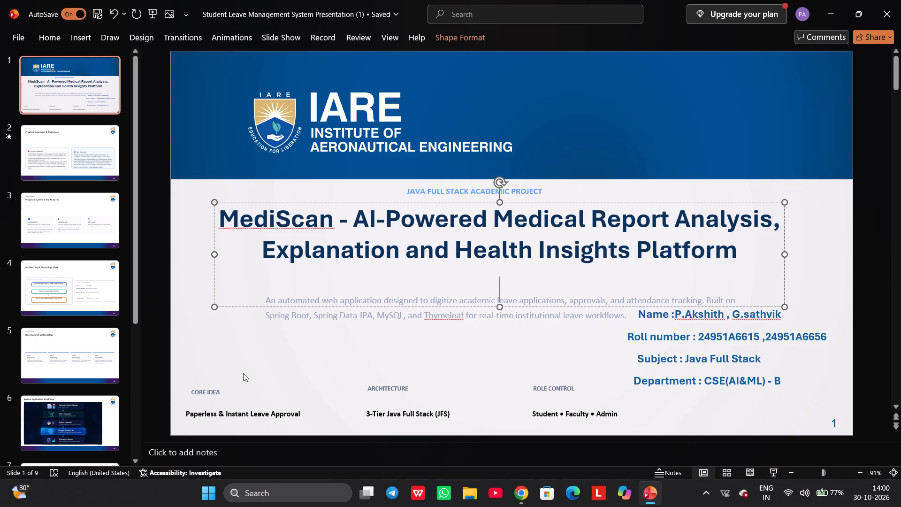
{"action": "left_click", "coordinate": [243, 373]}
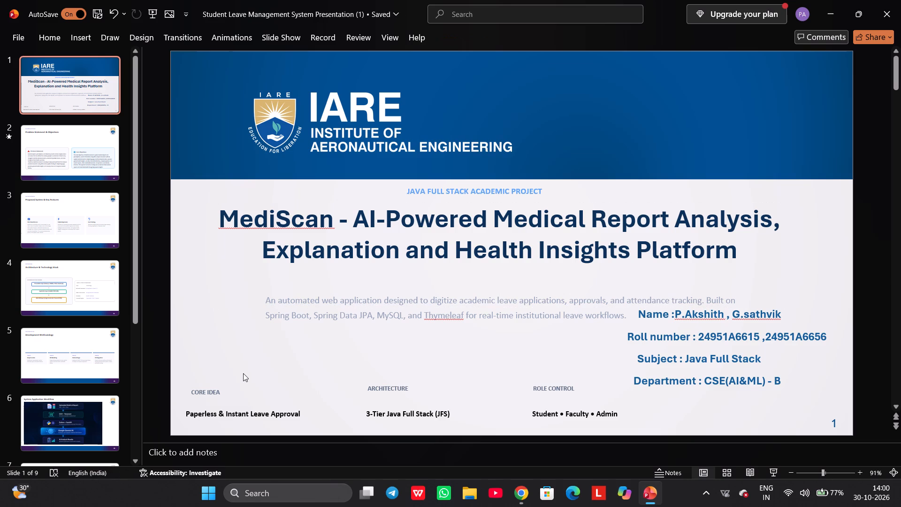
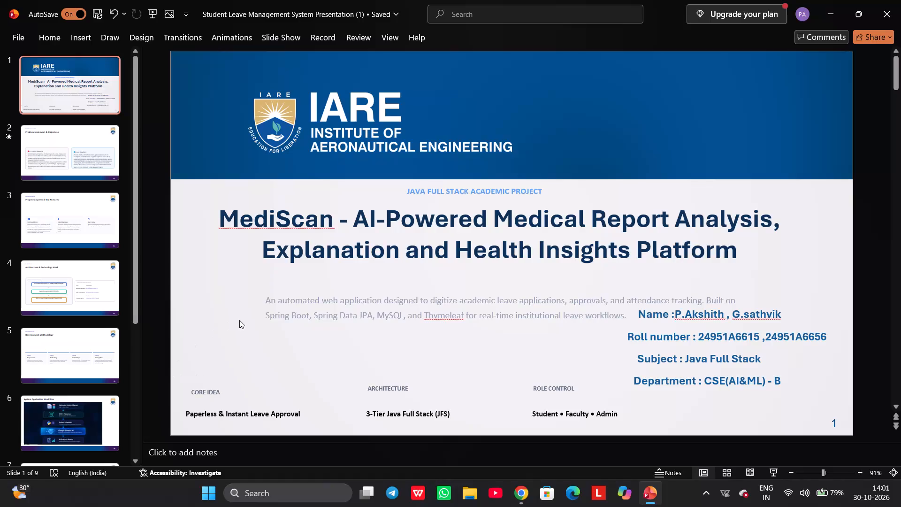
Delete the leave-management description paragraph below the title on slide 1.
{"action": "left_click_drag", "start_coordinate": [264, 302], "coordinate": [296, 305]}
{"action": "double_click", "coordinate": [296, 305]}
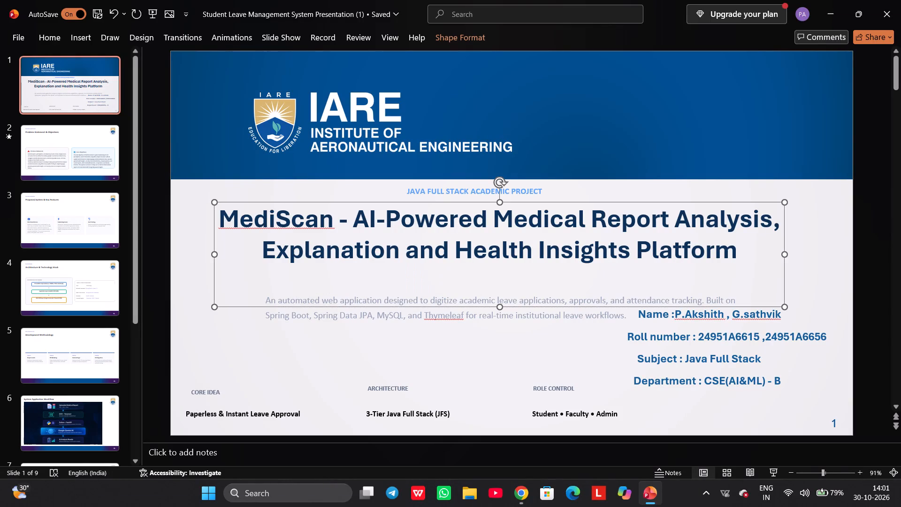
{"action": "left_click", "coordinate": [292, 302]}
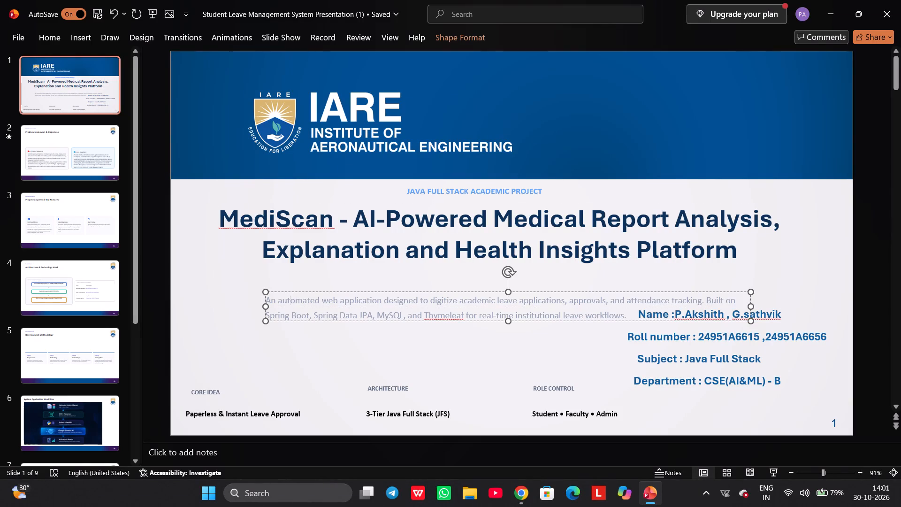
{"action": "left_click_drag", "start_coordinate": [269, 300], "coordinate": [474, 330]}
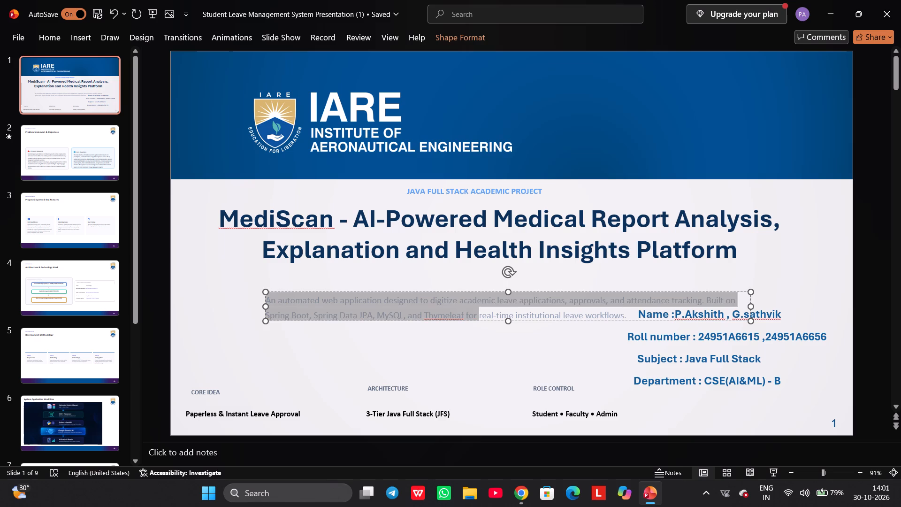
{"action": "left_click_drag", "start_coordinate": [474, 330], "coordinate": [629, 315]}
{"action": "key", "text": "BackSpace"}
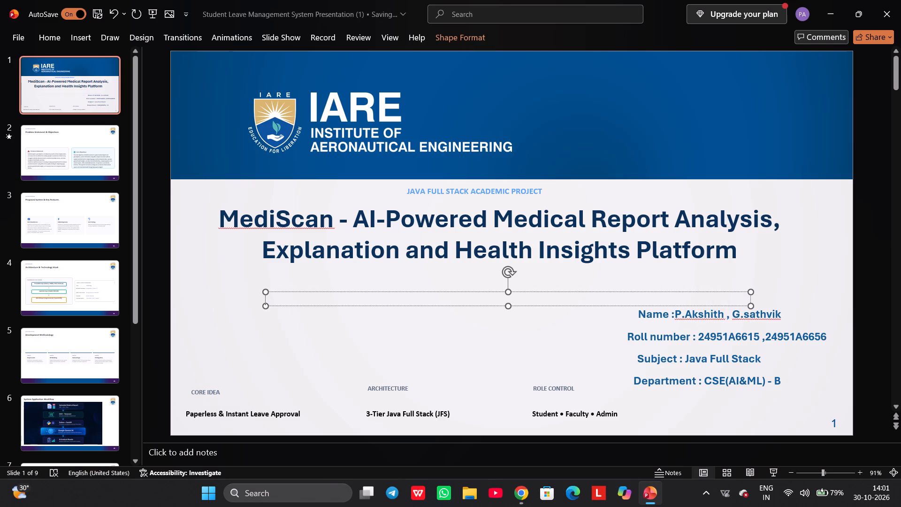
{"action": "left_click", "coordinate": [496, 352]}
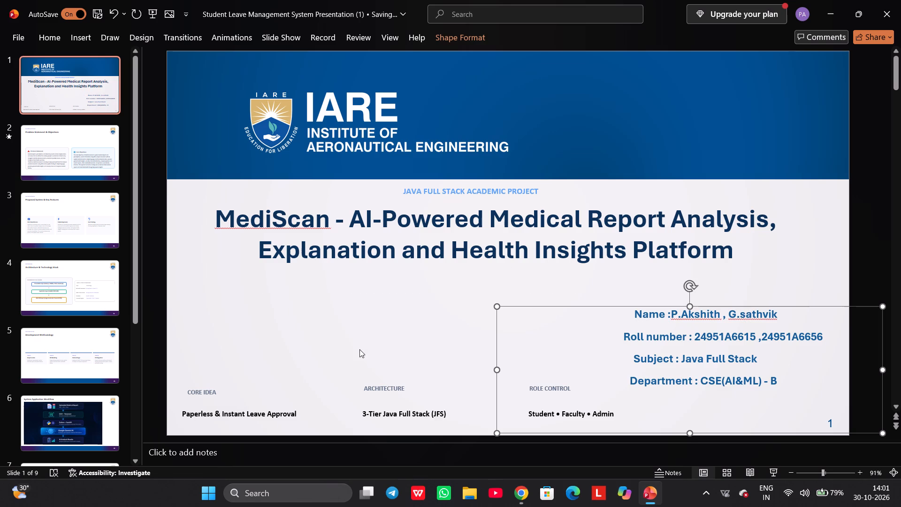
Look over the My Medical Reports, Thank You and Development Methodology slides, and return to slide 1.
{"action": "scroll", "coordinate": [359, 349], "scroll_direction": "down", "scroll_amount": 5}
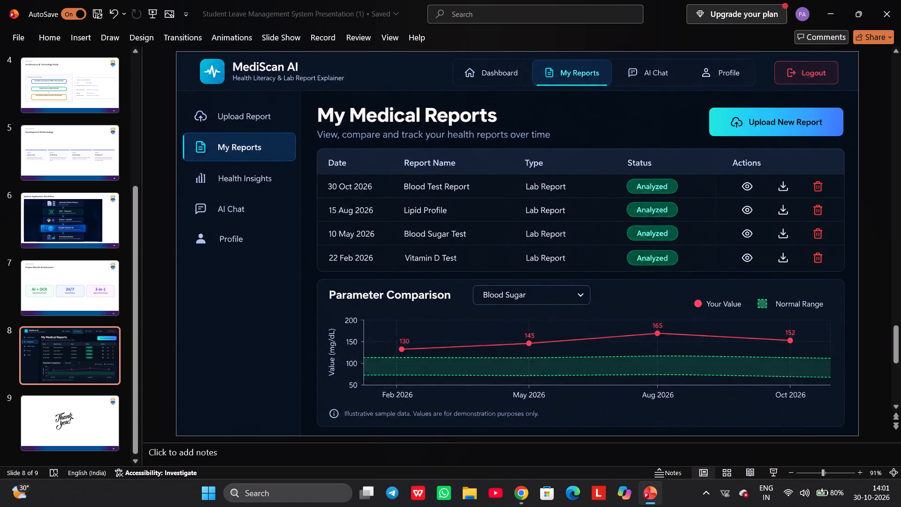
{"action": "left_click", "coordinate": [79, 439]}
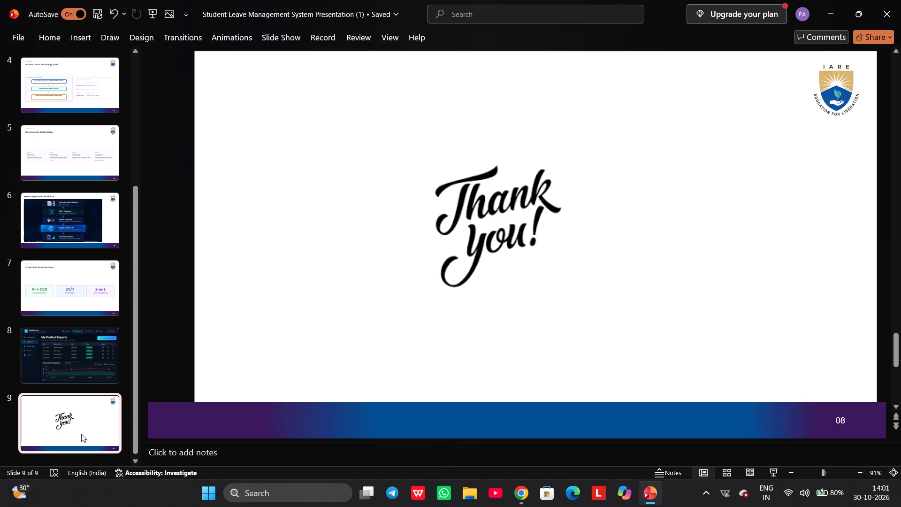
{"action": "left_click", "coordinate": [62, 367]}
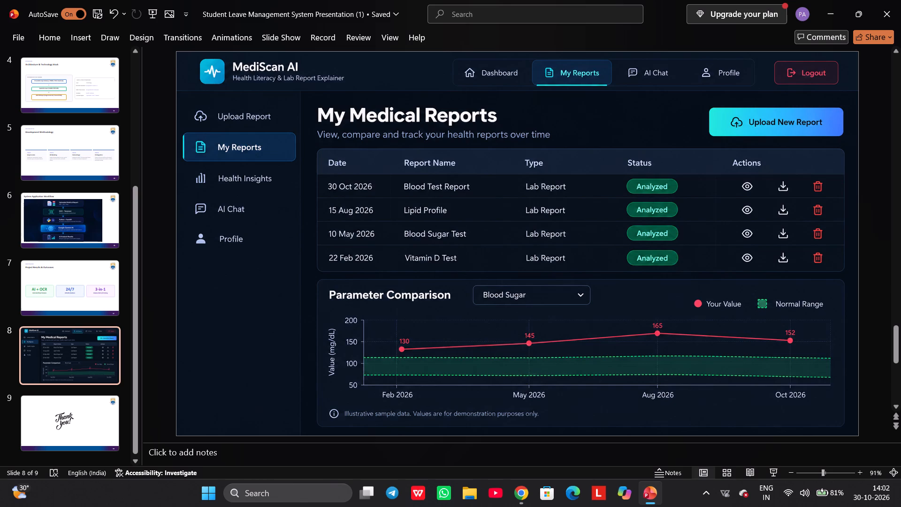
{"action": "left_click", "coordinate": [98, 164]}
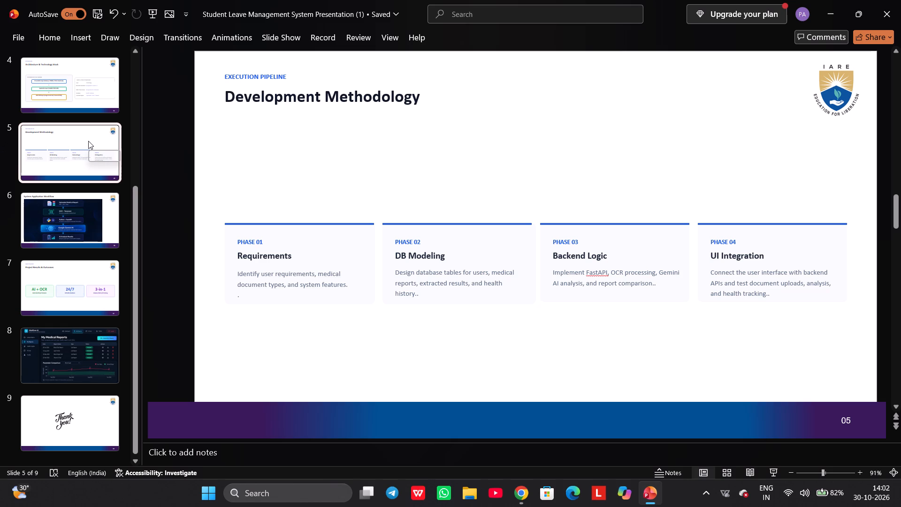
{"action": "scroll", "coordinate": [88, 141], "scroll_direction": "up", "scroll_amount": 2}
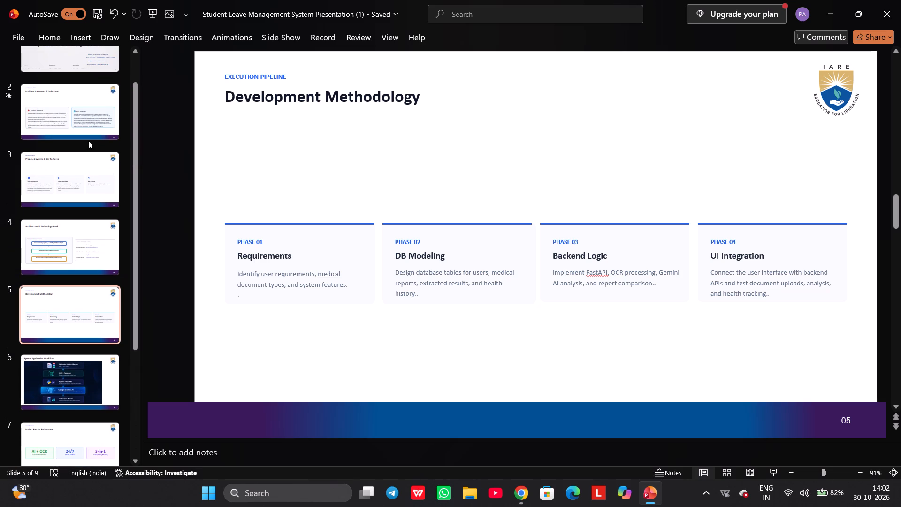
{"action": "scroll", "coordinate": [77, 179], "scroll_direction": "up", "scroll_amount": 10}
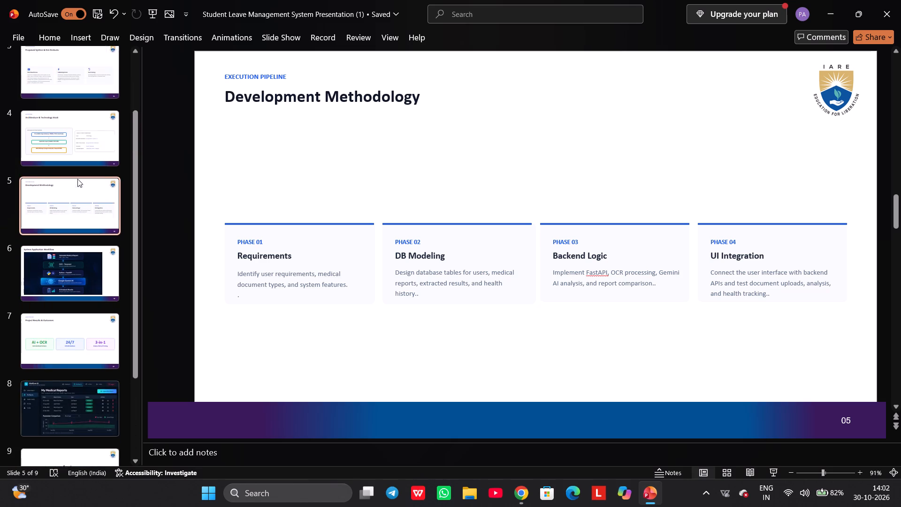
{"action": "scroll", "coordinate": [75, 79], "scroll_direction": "up", "scroll_amount": 8}
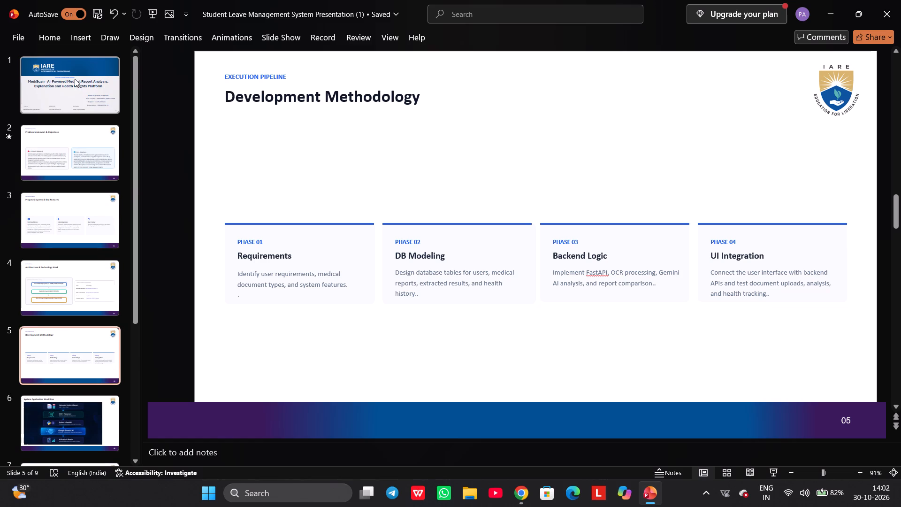
{"action": "left_click", "coordinate": [75, 79]}
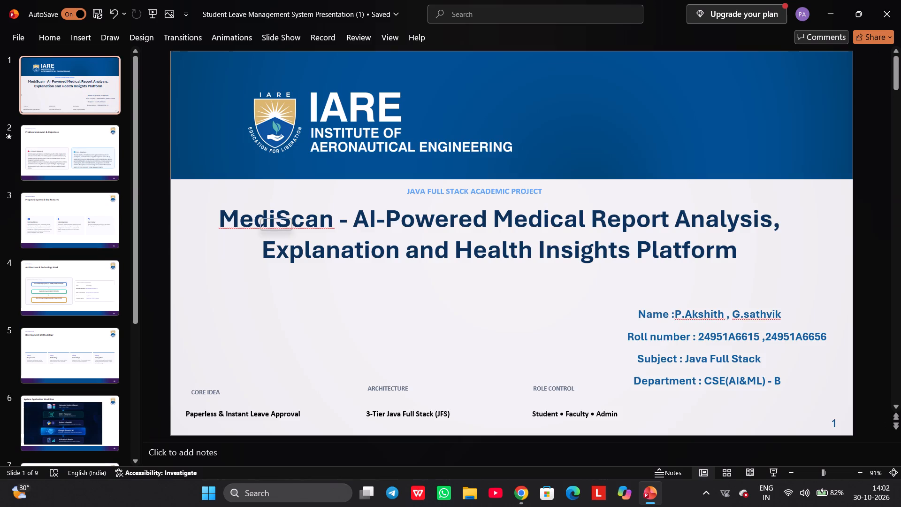
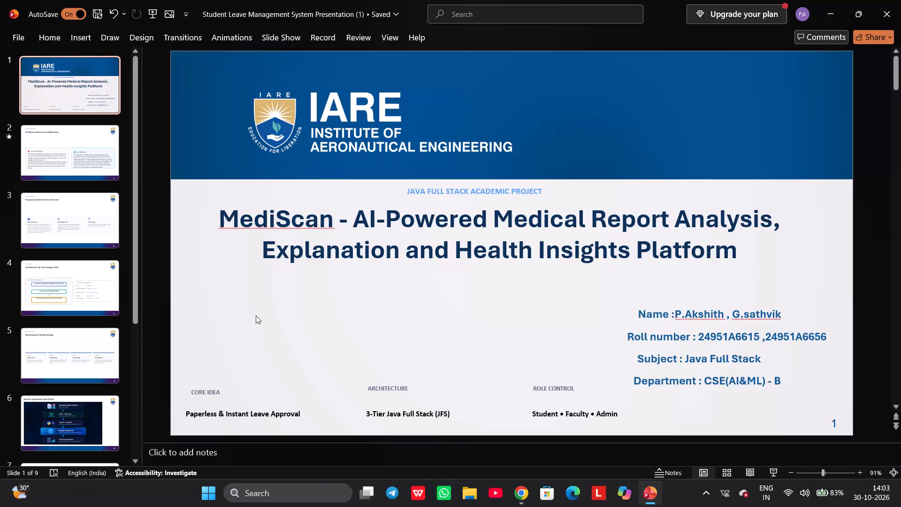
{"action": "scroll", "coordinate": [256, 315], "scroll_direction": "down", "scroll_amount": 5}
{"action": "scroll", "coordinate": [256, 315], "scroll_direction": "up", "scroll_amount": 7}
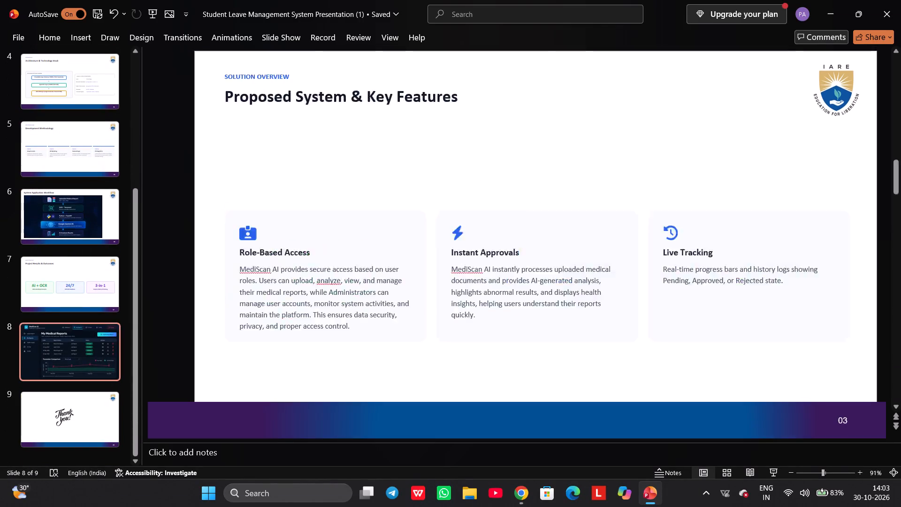
Switch to File Explorer and launch the MediScan app by running the run batch file in Downloads > mediscan-final.
{"action": "left_click", "coordinate": [830, 15]}
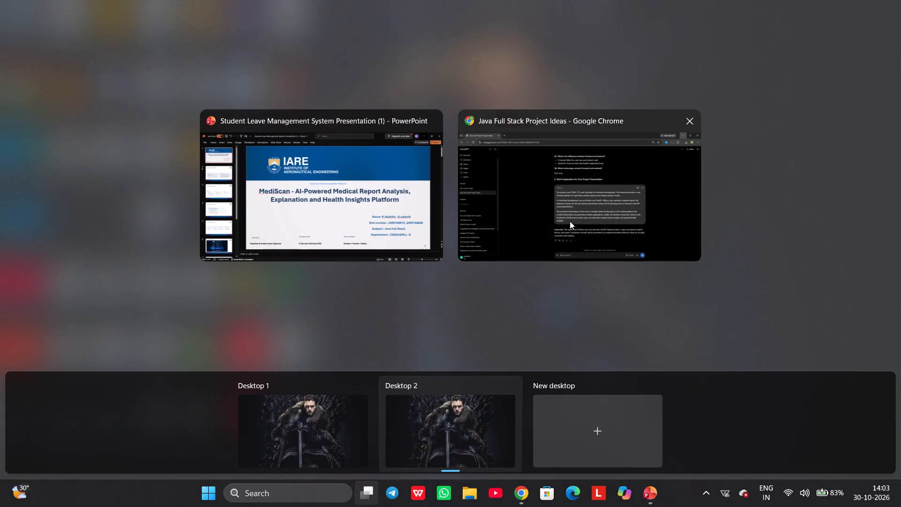
{"action": "left_click", "coordinate": [472, 506]}
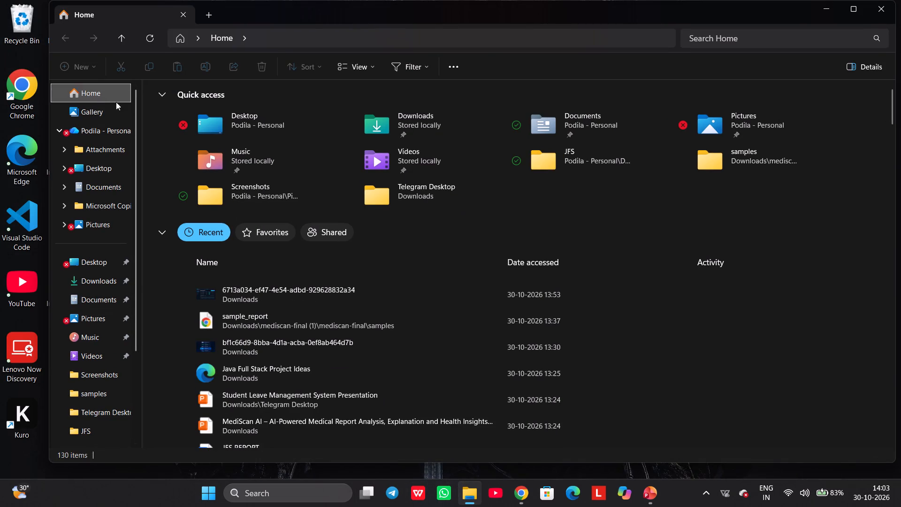
{"action": "left_click", "coordinate": [427, 131]}
{"action": "double_click", "coordinate": [427, 131]}
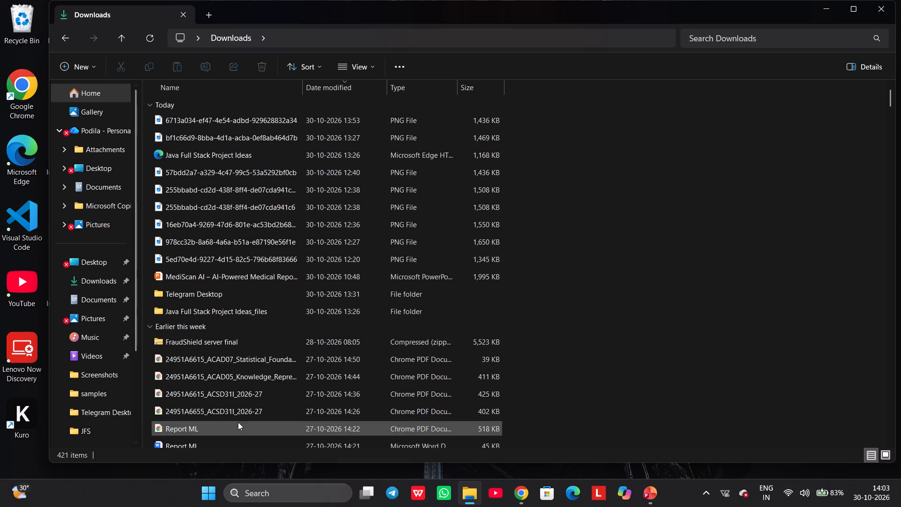
{"action": "scroll", "coordinate": [238, 422], "scroll_direction": "down", "scroll_amount": 4}
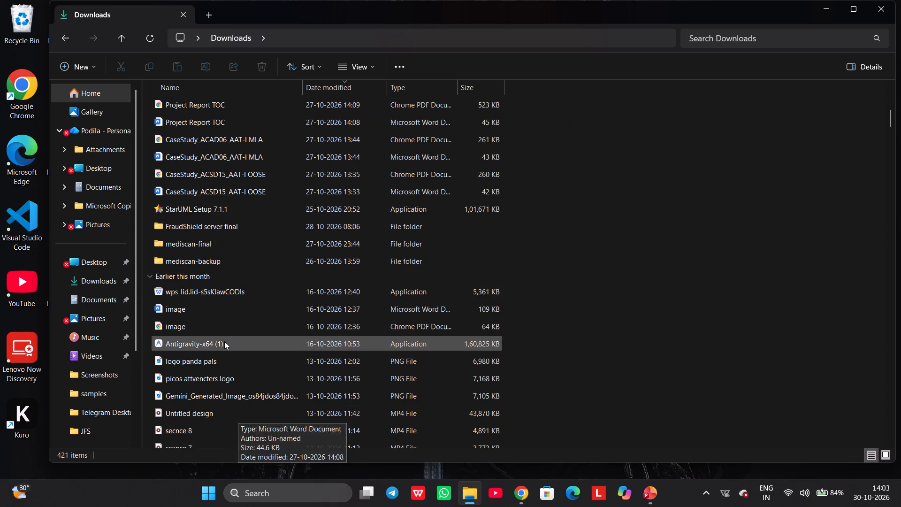
{"action": "double_click", "coordinate": [233, 246]}
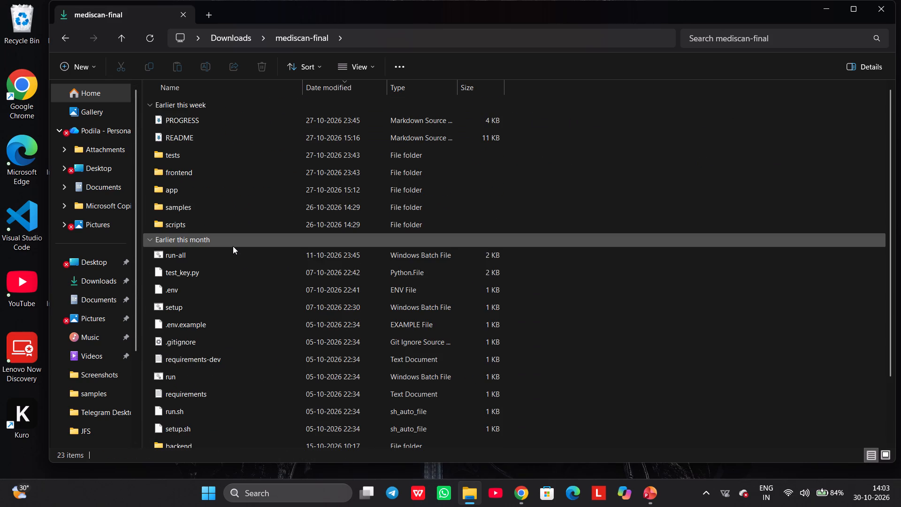
{"action": "double_click", "coordinate": [189, 379]}
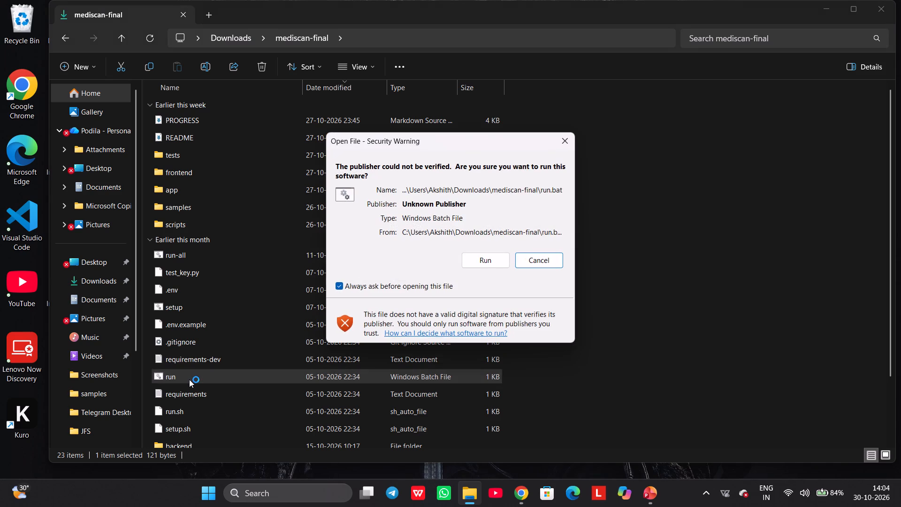
{"action": "left_click", "coordinate": [474, 260]}
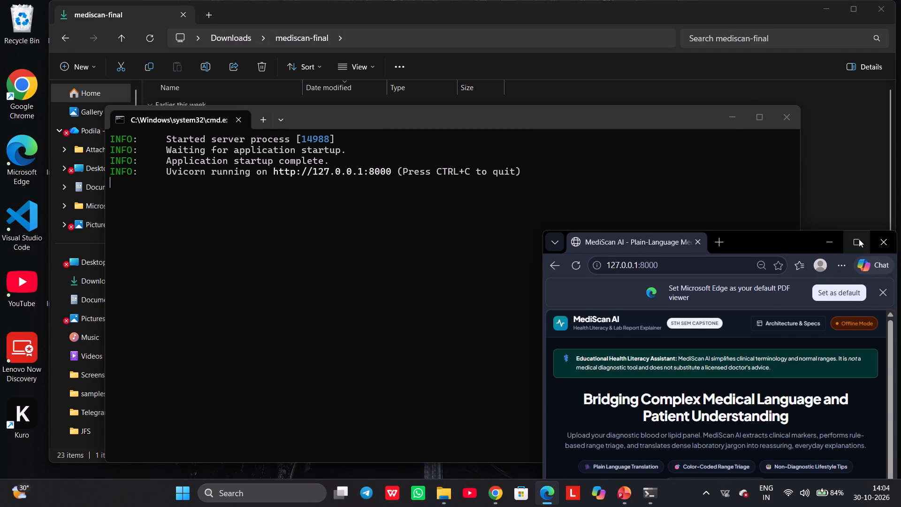
Upload sample_report from the samples folder to MediScan AI and generate its English explanation with auto-detected document type.
{"action": "left_click", "coordinate": [859, 239]}
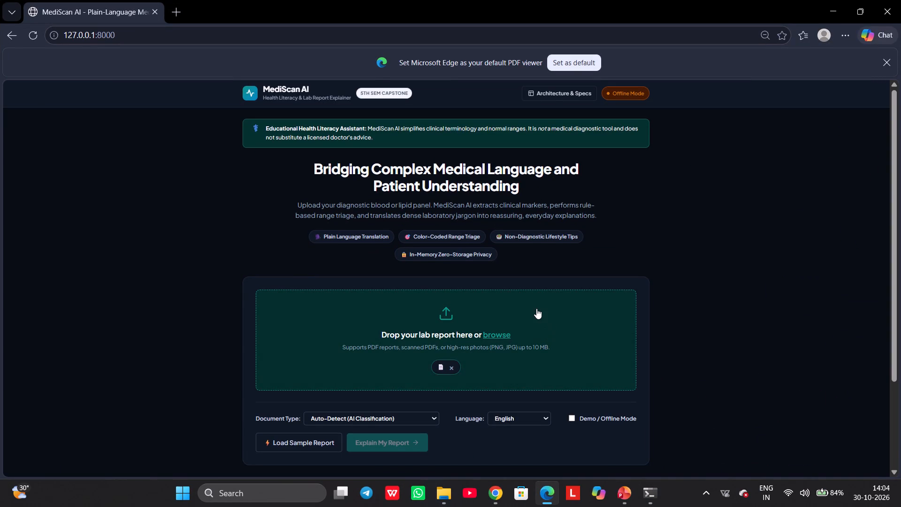
{"action": "scroll", "coordinate": [536, 308], "scroll_direction": "down", "scroll_amount": 1}
{"action": "left_click", "coordinate": [439, 266]}
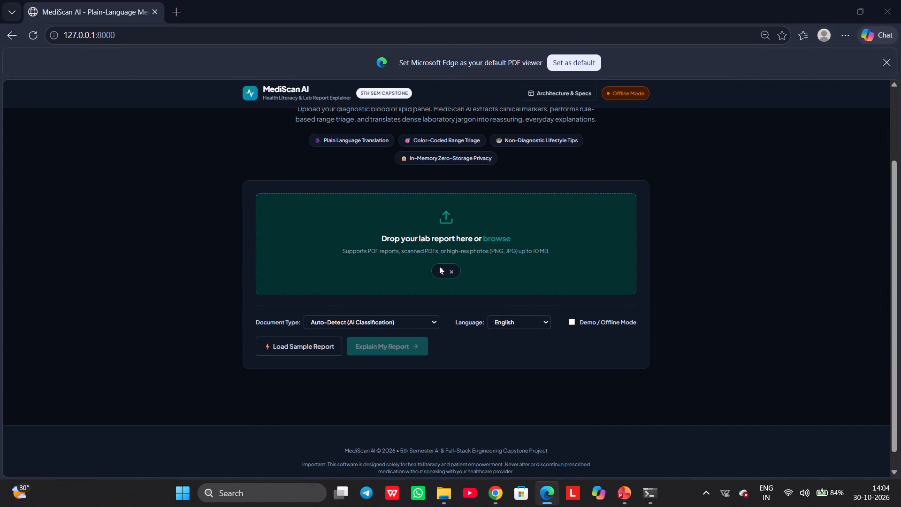
{"action": "left_click", "coordinate": [202, 105]}
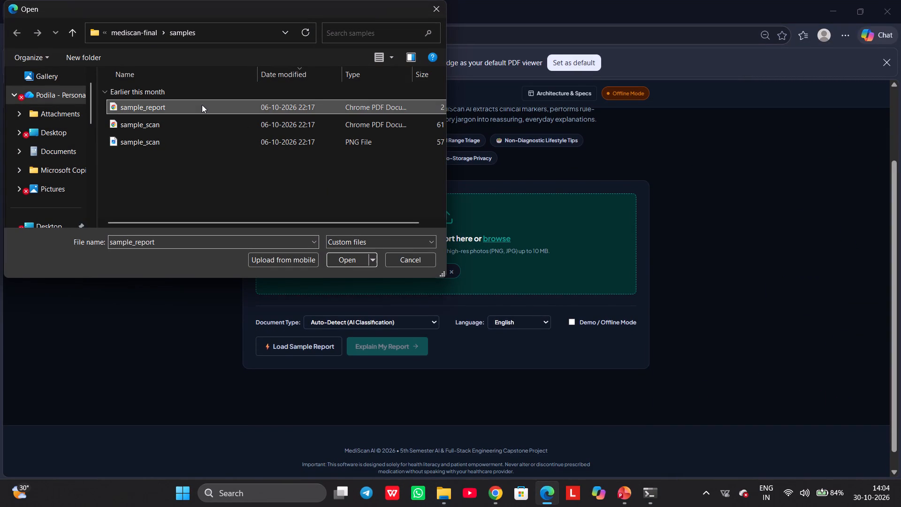
{"action": "key", "text": "Return"}
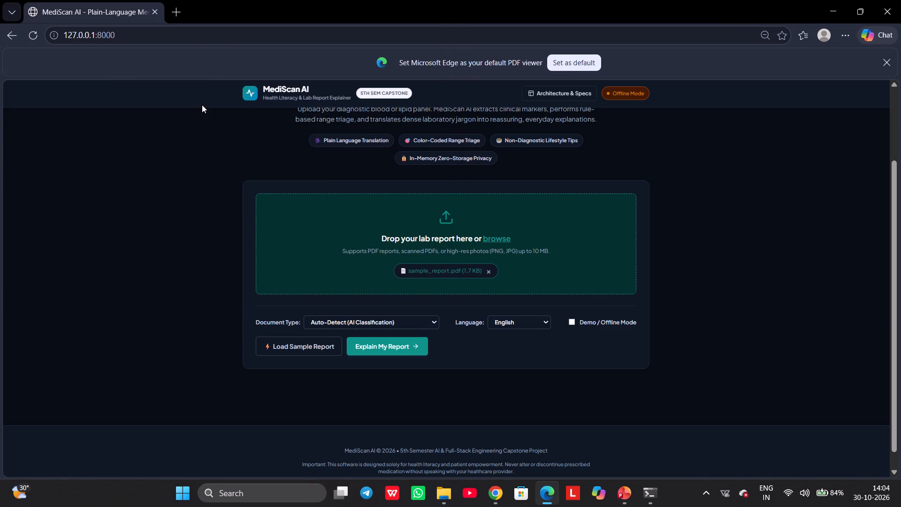
{"action": "left_click", "coordinate": [377, 345]}
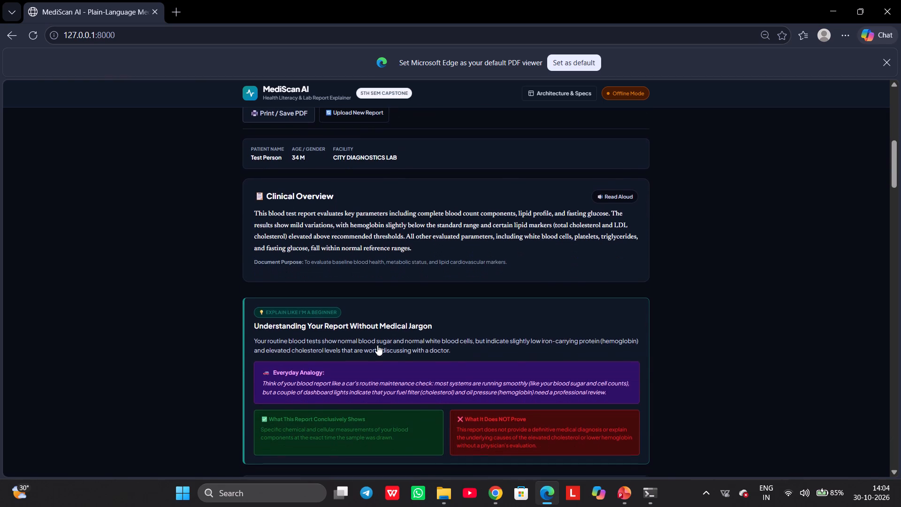
Read the generated report's clinical overview, beginner explanation, key findings and cross-finding interconnection sections.
{"action": "scroll", "coordinate": [377, 345], "scroll_direction": "down", "scroll_amount": 2}
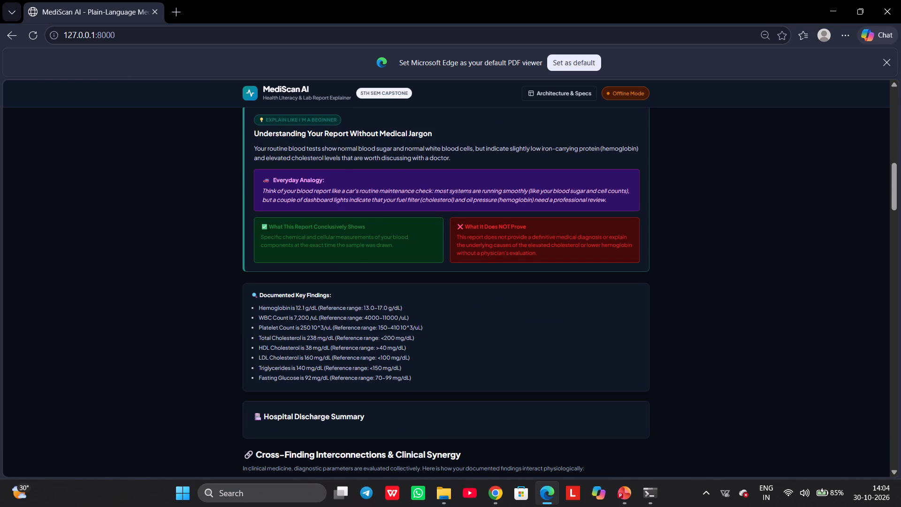
{"action": "scroll", "coordinate": [368, 241], "scroll_direction": "down", "scroll_amount": 3}
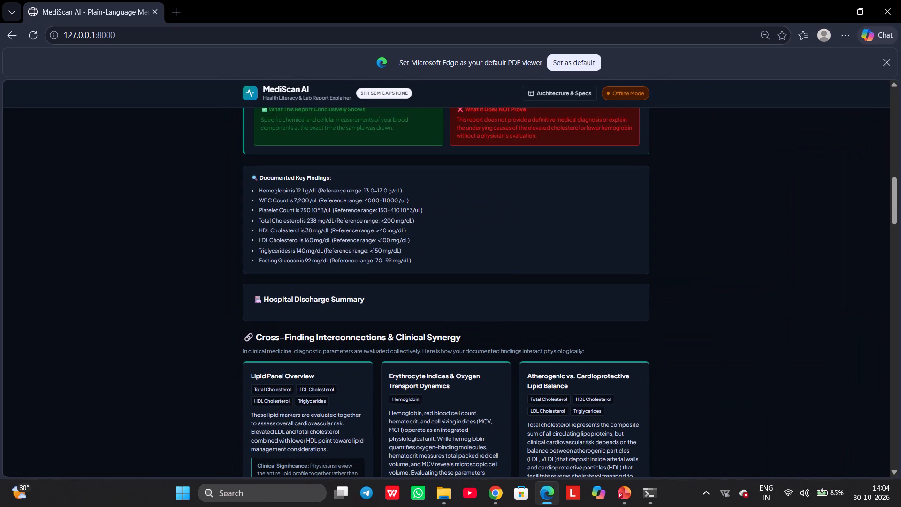
{"action": "scroll", "coordinate": [348, 284], "scroll_direction": "down", "scroll_amount": 5}
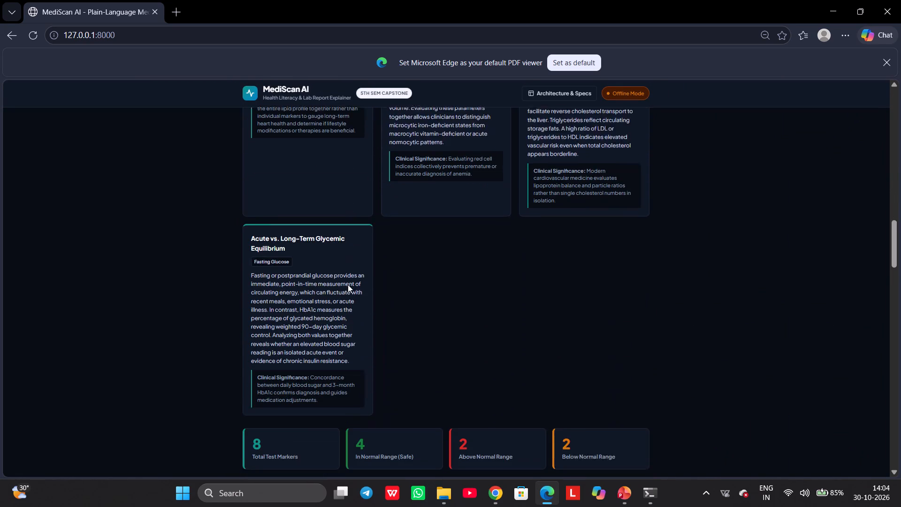
{"action": "scroll", "coordinate": [348, 284], "scroll_direction": "down", "scroll_amount": 3}
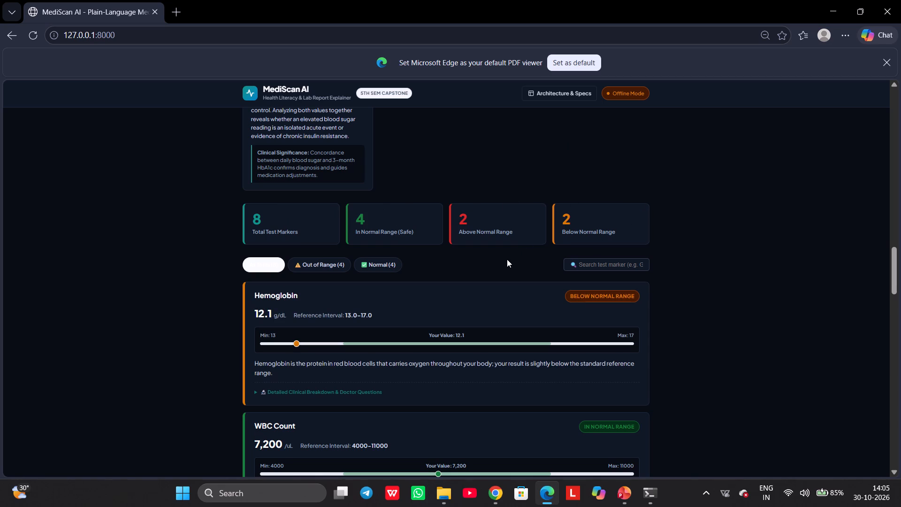
Examine the individual test marker cards in the generated report, from Hemoglobin through Fasting Glucose.
{"action": "scroll", "coordinate": [463, 267], "scroll_direction": "down", "scroll_amount": 1}
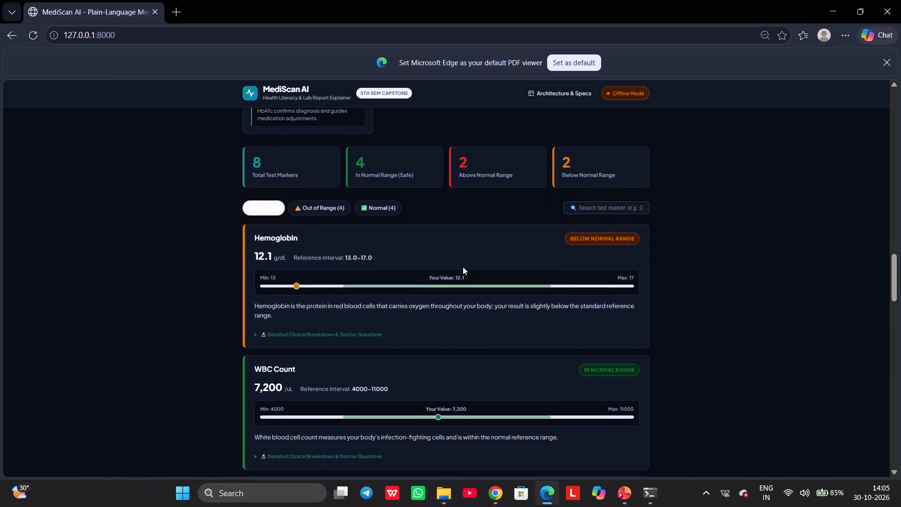
{"action": "scroll", "coordinate": [463, 267], "scroll_direction": "down", "scroll_amount": 1}
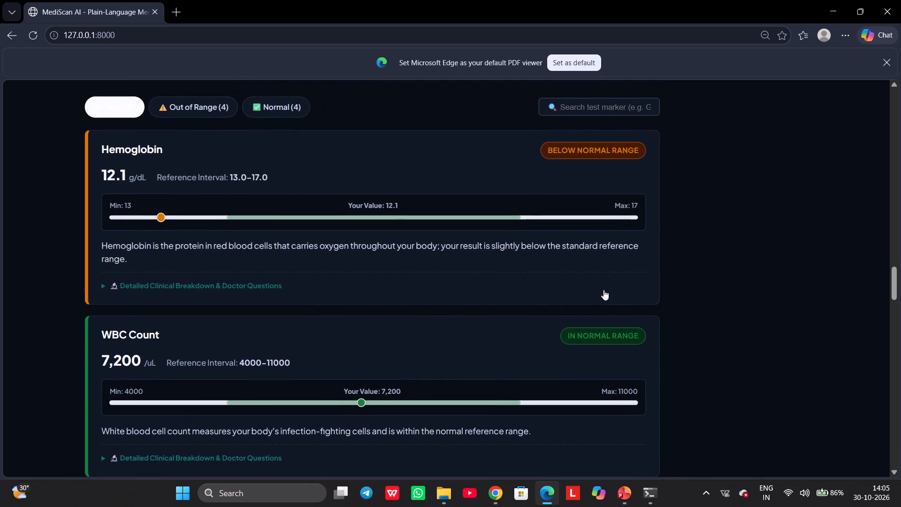
{"action": "scroll", "coordinate": [543, 321], "scroll_direction": "down", "scroll_amount": 2}
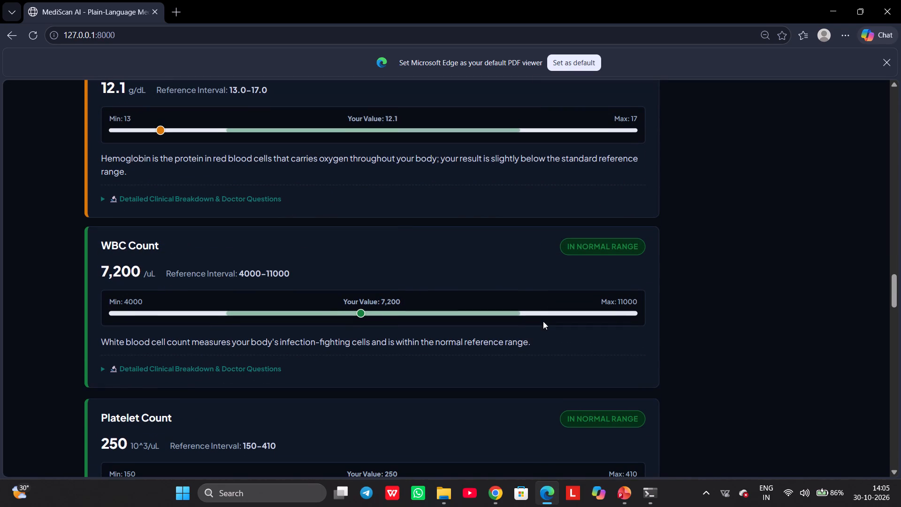
{"action": "scroll", "coordinate": [553, 342], "scroll_direction": "down", "scroll_amount": 3}
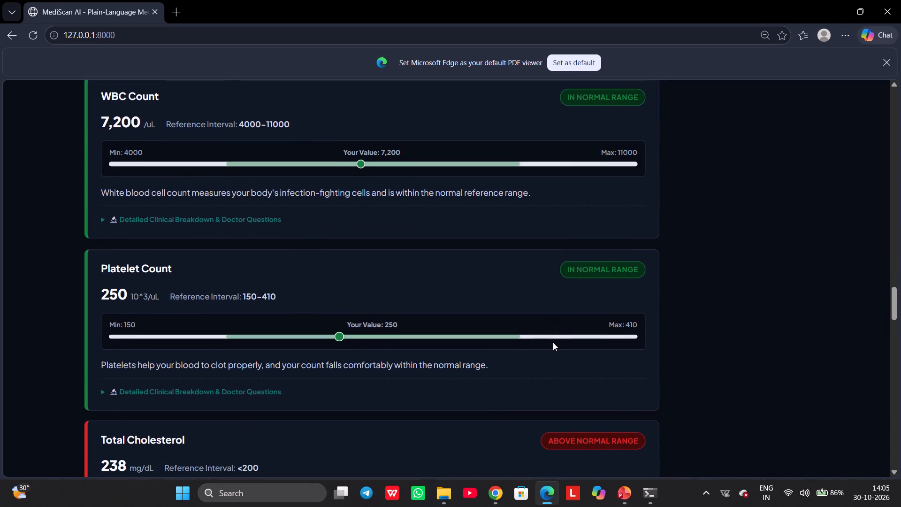
{"action": "scroll", "coordinate": [553, 342], "scroll_direction": "down", "scroll_amount": 2}
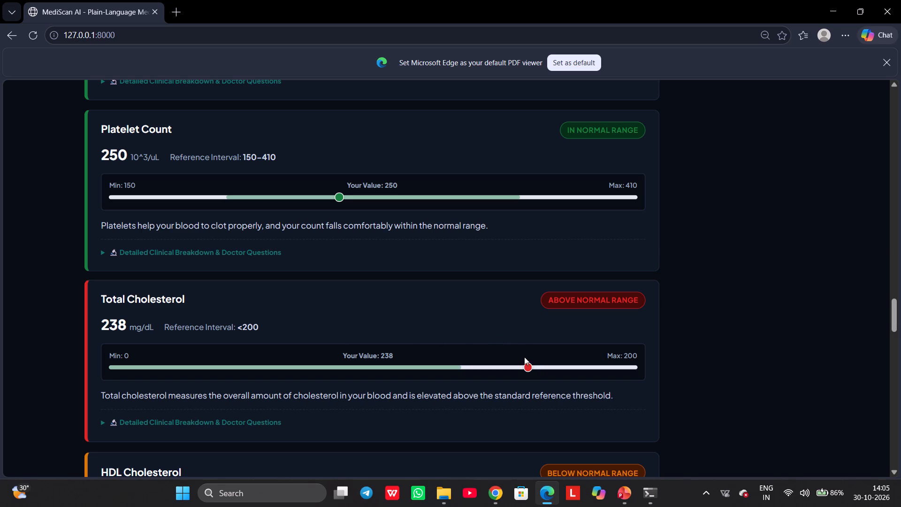
{"action": "scroll", "coordinate": [520, 380], "scroll_direction": "down", "scroll_amount": 3}
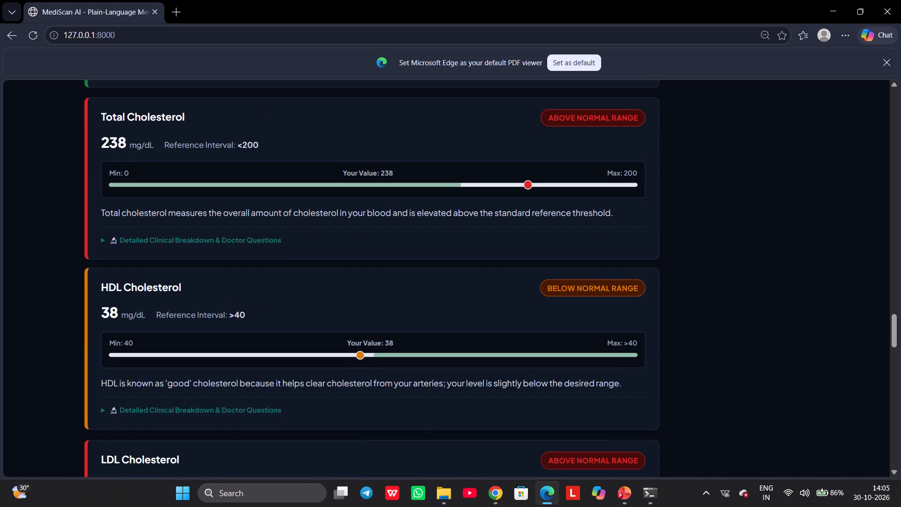
{"action": "scroll", "coordinate": [520, 380], "scroll_direction": "down", "scroll_amount": 2}
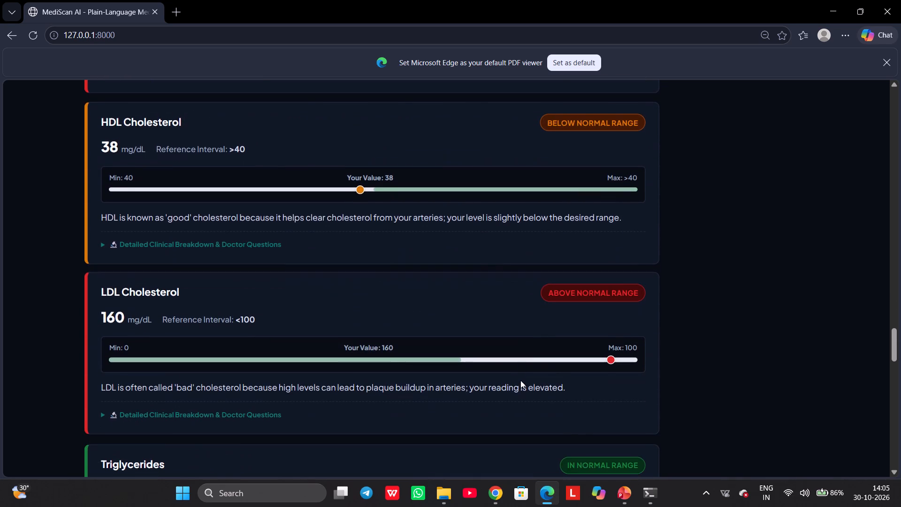
{"action": "scroll", "coordinate": [520, 380], "scroll_direction": "down", "scroll_amount": 3}
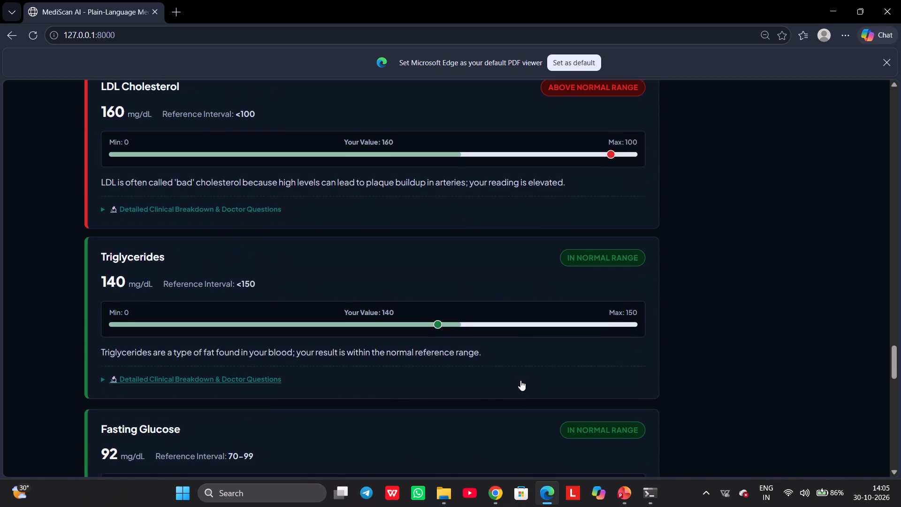
{"action": "scroll", "coordinate": [520, 380], "scroll_direction": "down", "scroll_amount": 4}
Review the clinical considerations, lifestyle advice, doctor questions, follow-up roadmap and ethics statement, and return to the top of the page.
{"action": "scroll", "coordinate": [520, 380], "scroll_direction": "down", "scroll_amount": 1}
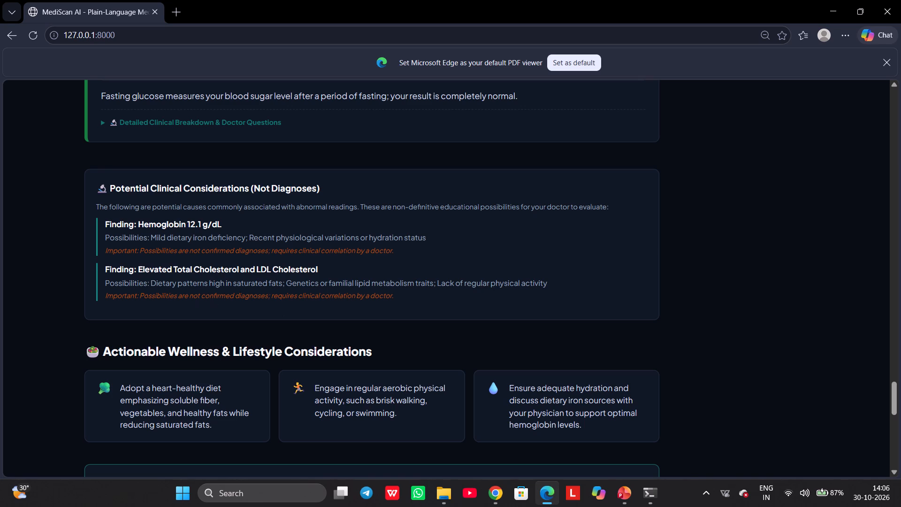
{"action": "scroll", "coordinate": [303, 332], "scroll_direction": "down", "scroll_amount": 3}
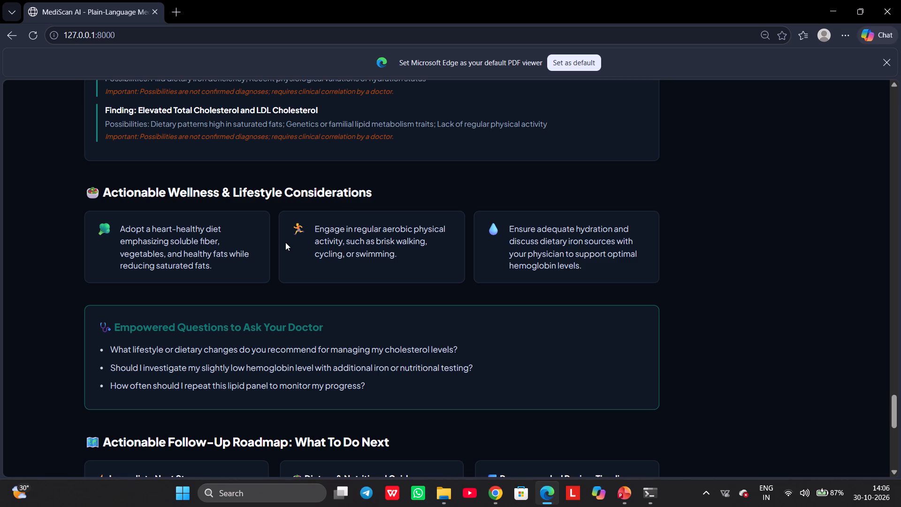
{"action": "scroll", "coordinate": [285, 242], "scroll_direction": "down", "scroll_amount": 6}
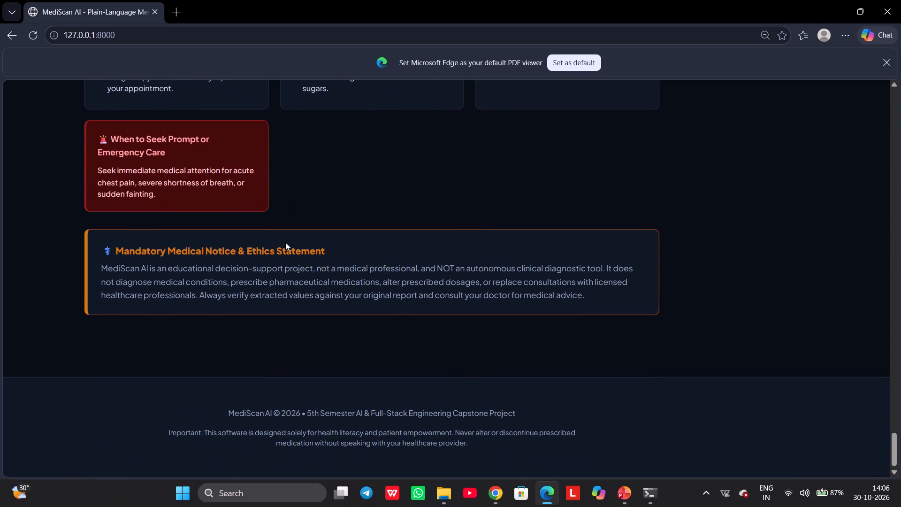
{"action": "scroll", "coordinate": [285, 242], "scroll_direction": "up", "scroll_amount": 15}
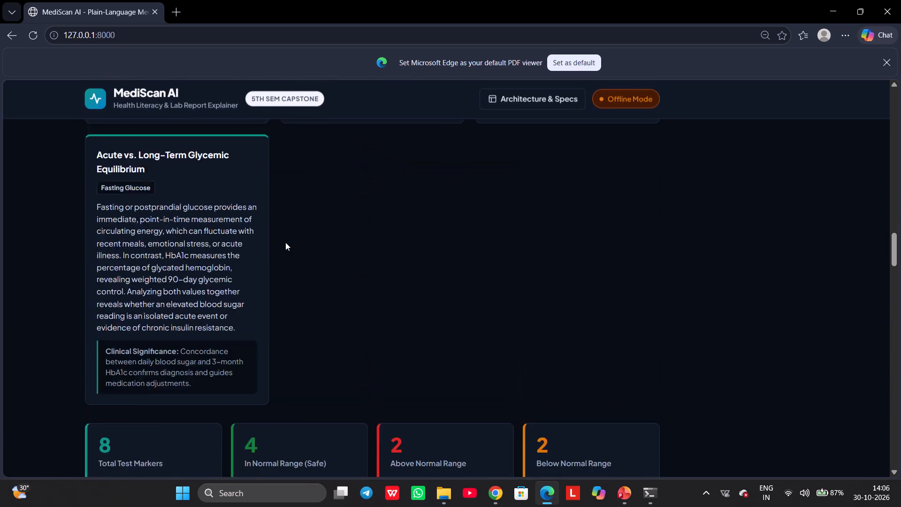
{"action": "scroll", "coordinate": [285, 242], "scroll_direction": "up", "scroll_amount": 15}
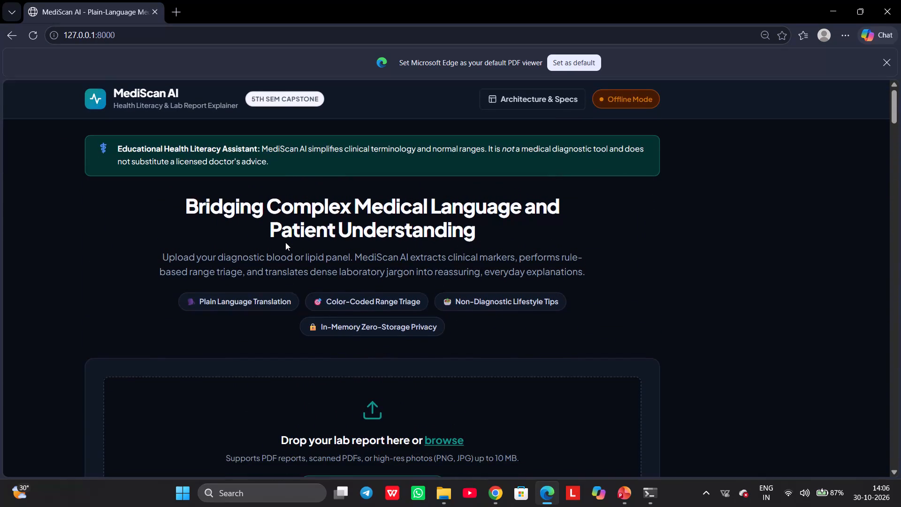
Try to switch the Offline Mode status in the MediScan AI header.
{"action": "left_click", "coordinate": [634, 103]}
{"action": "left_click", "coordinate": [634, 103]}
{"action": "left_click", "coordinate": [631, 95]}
Look again through the upload options and the blood test report, down to the cross-finding interconnections section.
{"action": "scroll", "coordinate": [504, 247], "scroll_direction": "down", "scroll_amount": 4}
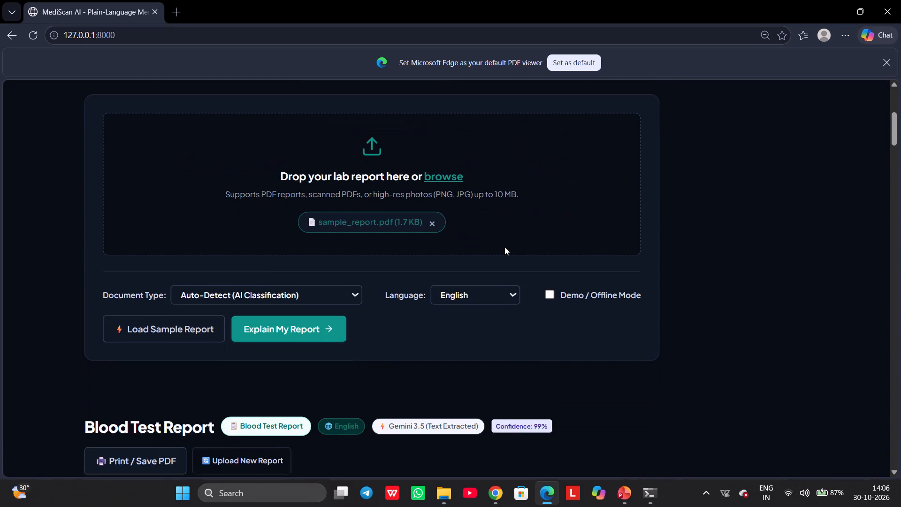
{"action": "scroll", "coordinate": [504, 247], "scroll_direction": "down", "scroll_amount": 2}
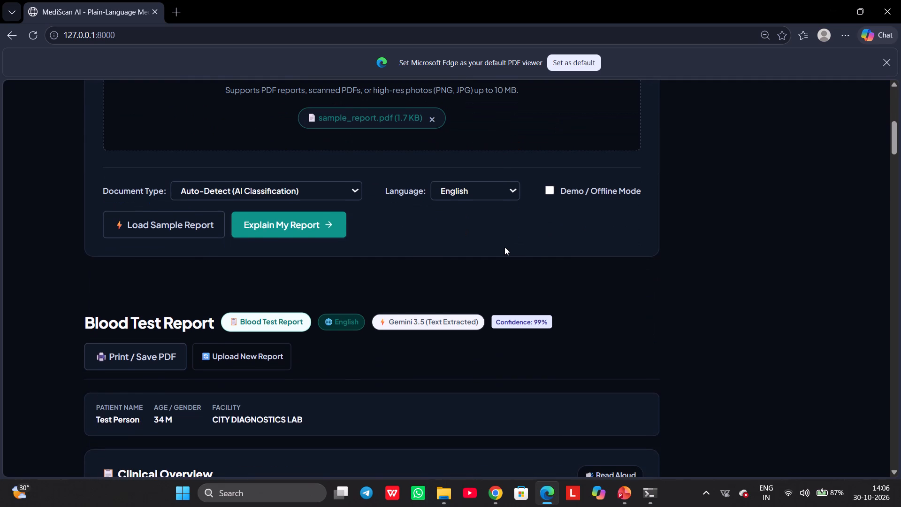
{"action": "scroll", "coordinate": [504, 247], "scroll_direction": "down", "scroll_amount": 8}
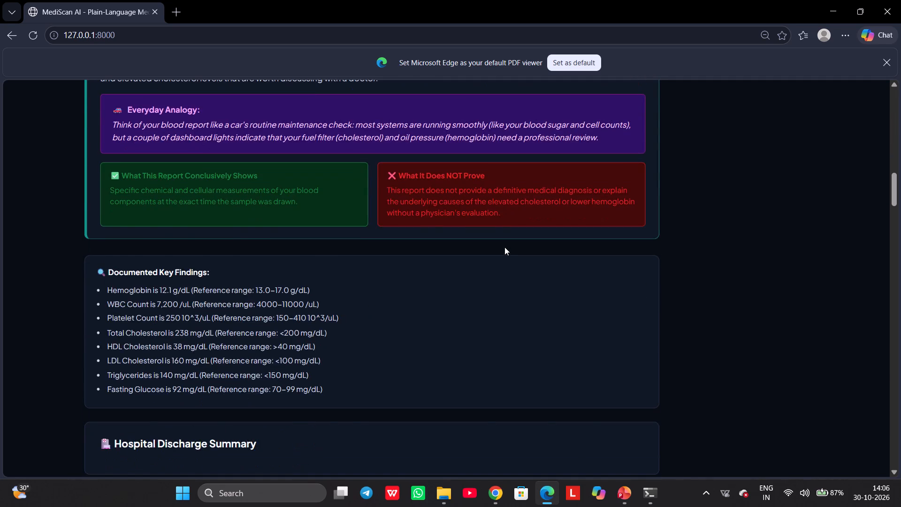
{"action": "scroll", "coordinate": [504, 247], "scroll_direction": "down", "scroll_amount": 4}
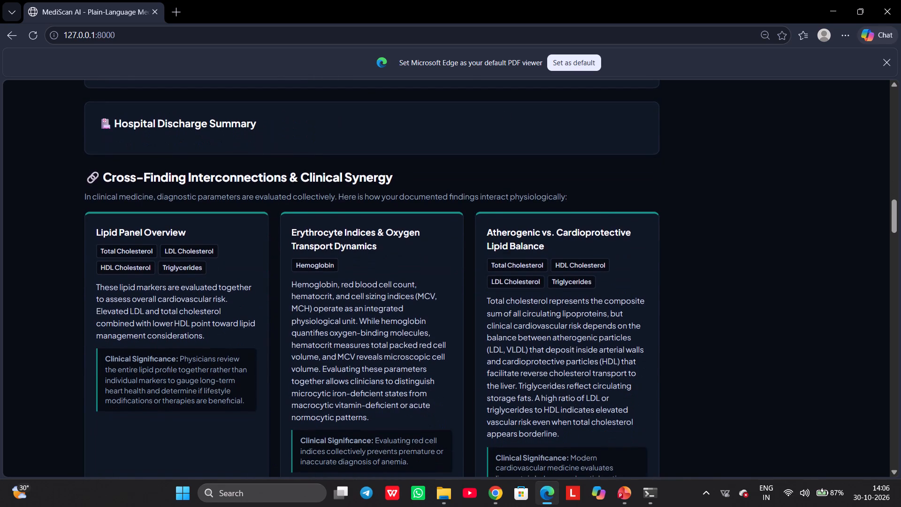
Review the cross-finding cards, marker summary and individual test results through Fasting Glucose, and return to the top of the MediScan AI page.
{"action": "scroll", "coordinate": [504, 247], "scroll_direction": "down", "scroll_amount": 8}
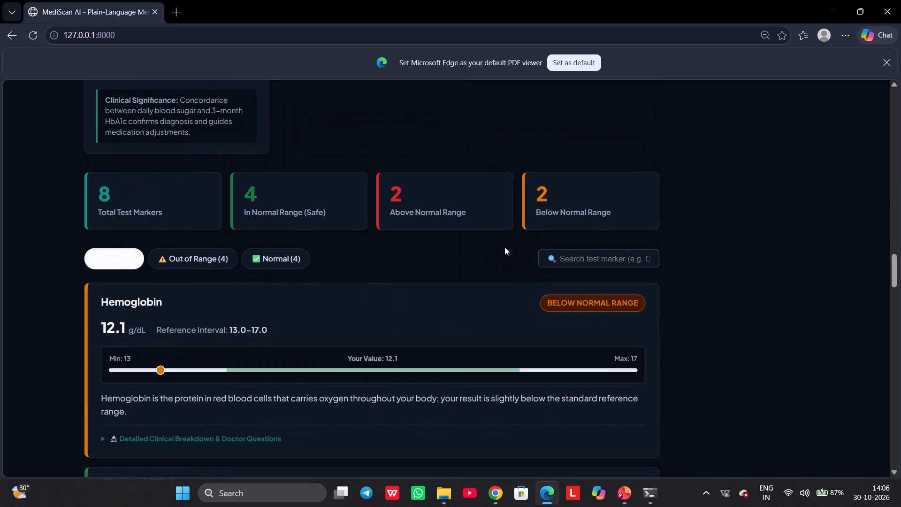
{"action": "scroll", "coordinate": [504, 247], "scroll_direction": "down", "scroll_amount": 11}
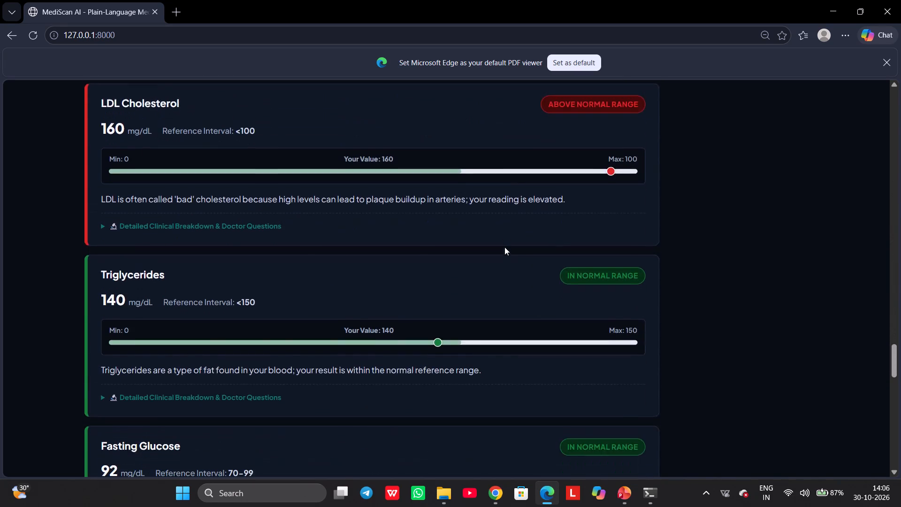
{"action": "scroll", "coordinate": [504, 247], "scroll_direction": "down", "scroll_amount": 8}
{"action": "scroll", "coordinate": [504, 247], "scroll_direction": "up", "scroll_amount": 10}
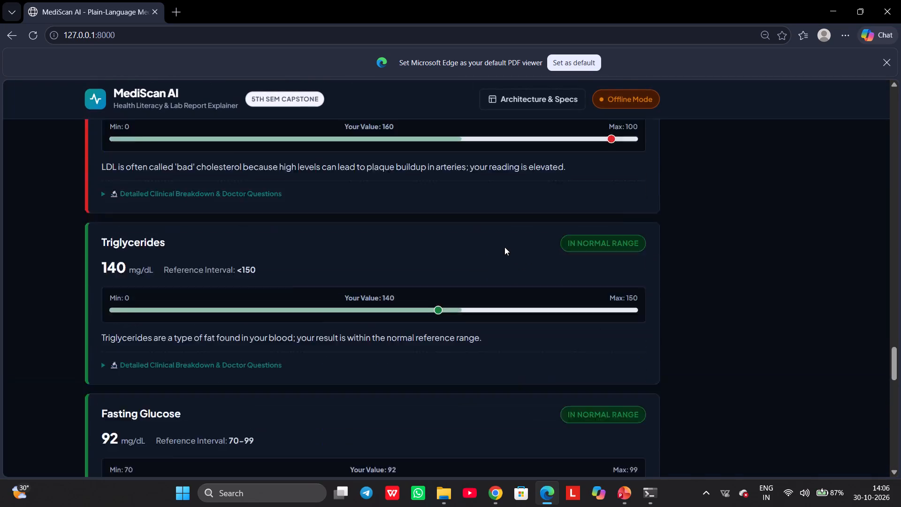
{"action": "scroll", "coordinate": [504, 247], "scroll_direction": "up", "scroll_amount": 16}
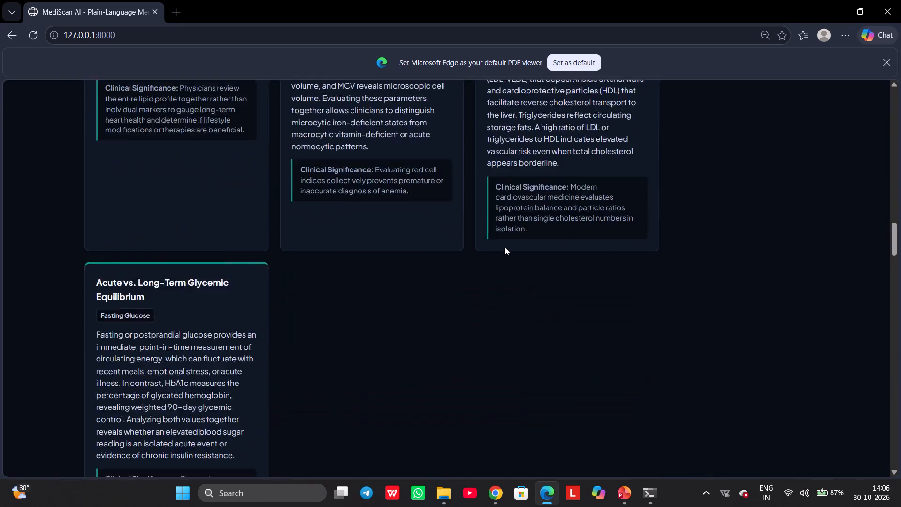
{"action": "scroll", "coordinate": [504, 247], "scroll_direction": "up", "scroll_amount": 8}
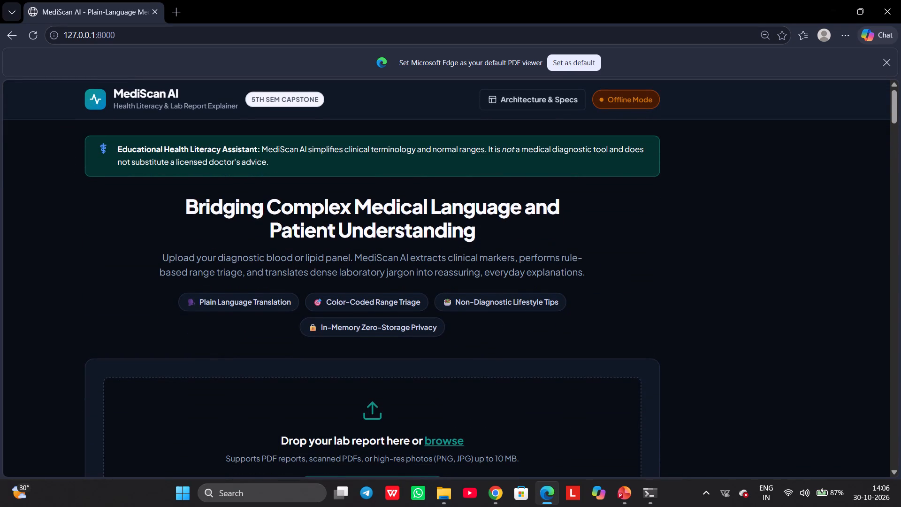
Close the MediScan AI browser window, the terminal running its server and the mediscan-final folder window.
{"action": "left_click", "coordinate": [892, 11]}
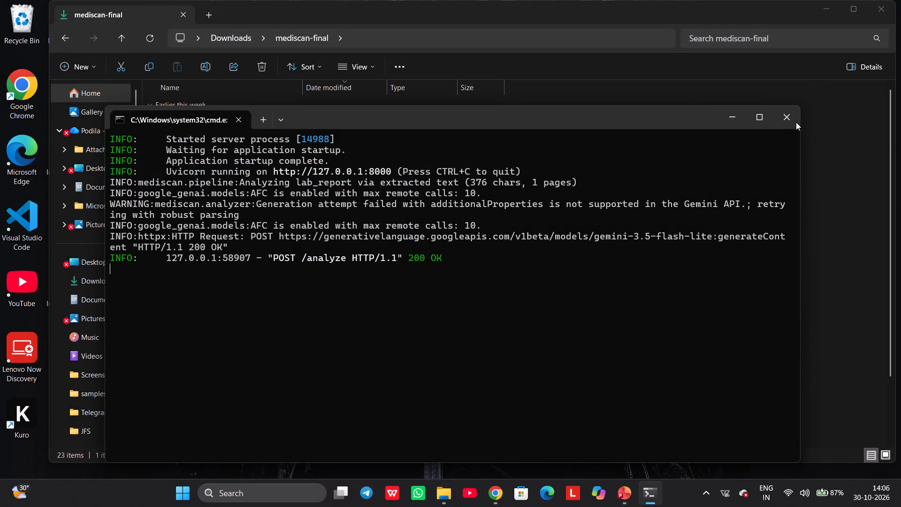
{"action": "left_click", "coordinate": [789, 128]}
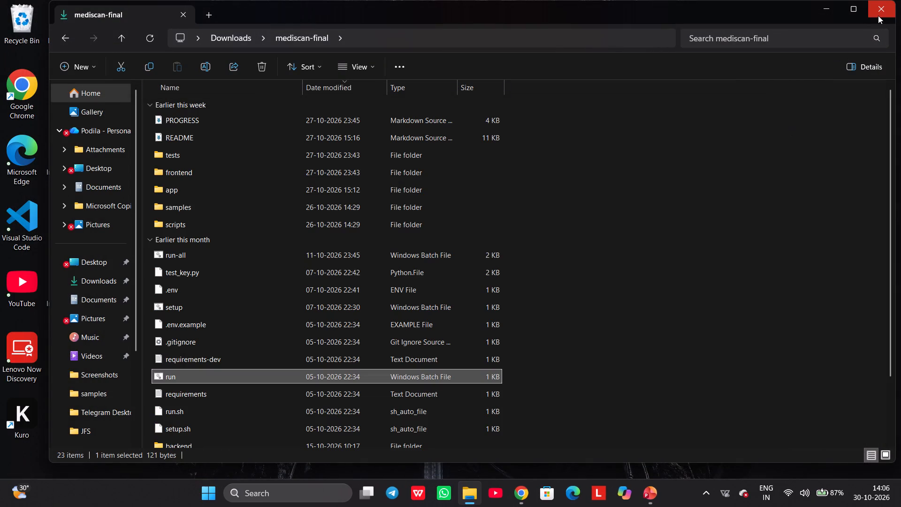
{"action": "left_click", "coordinate": [878, 15]}
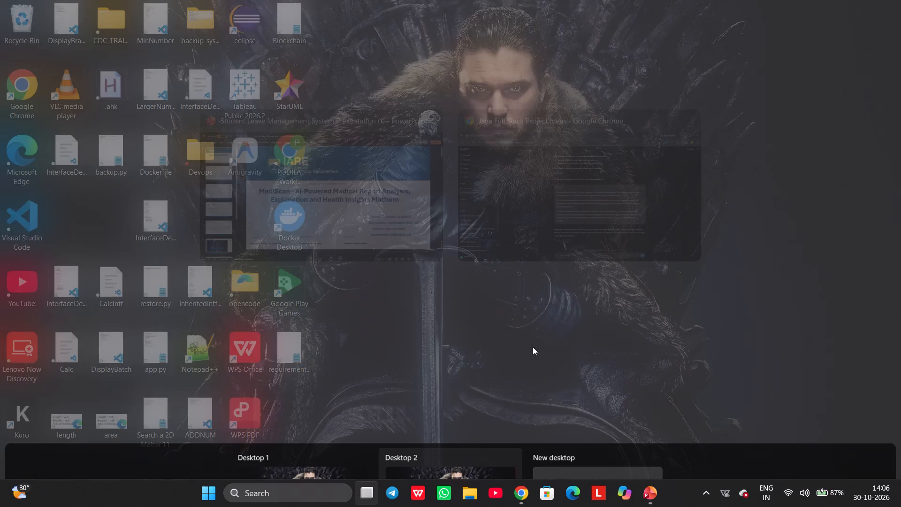
Switch to the MediScan presentation in PowerPoint, and bring up the Java Full Stack Project Ideas ChatGPT conversation in Chrome.
{"action": "left_click", "coordinate": [285, 191]}
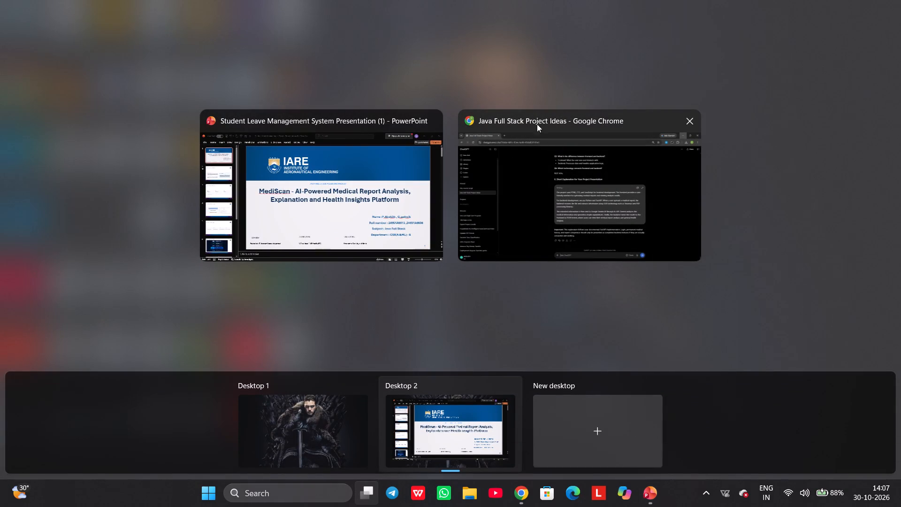
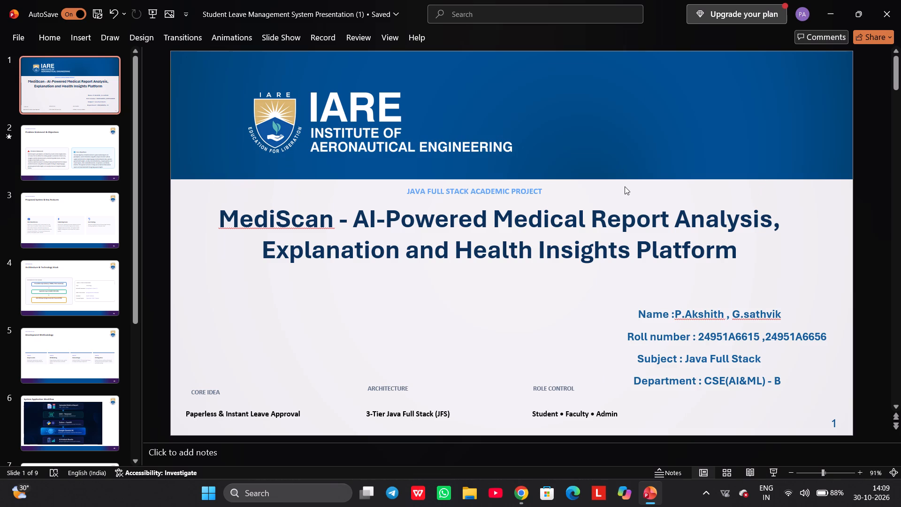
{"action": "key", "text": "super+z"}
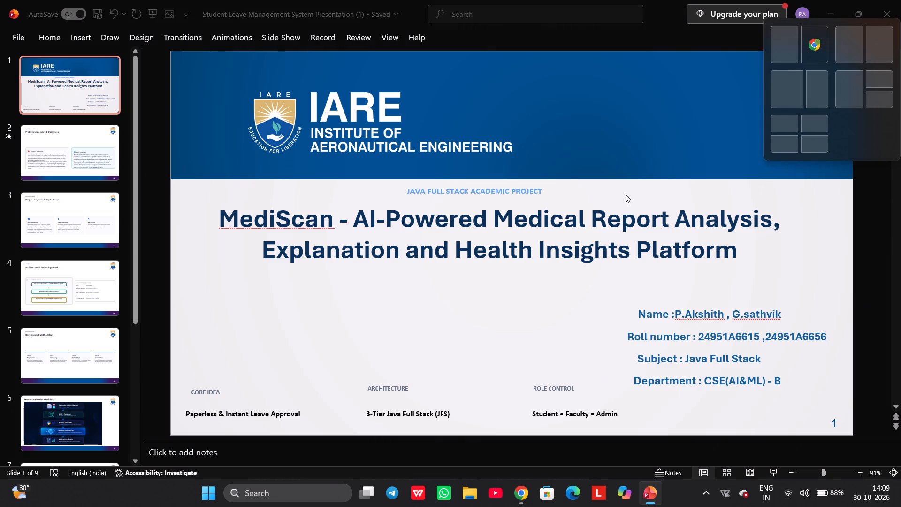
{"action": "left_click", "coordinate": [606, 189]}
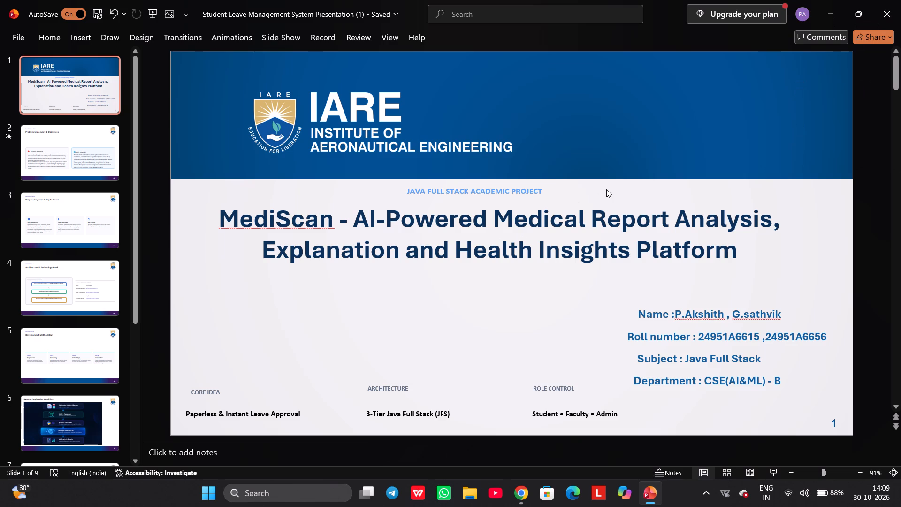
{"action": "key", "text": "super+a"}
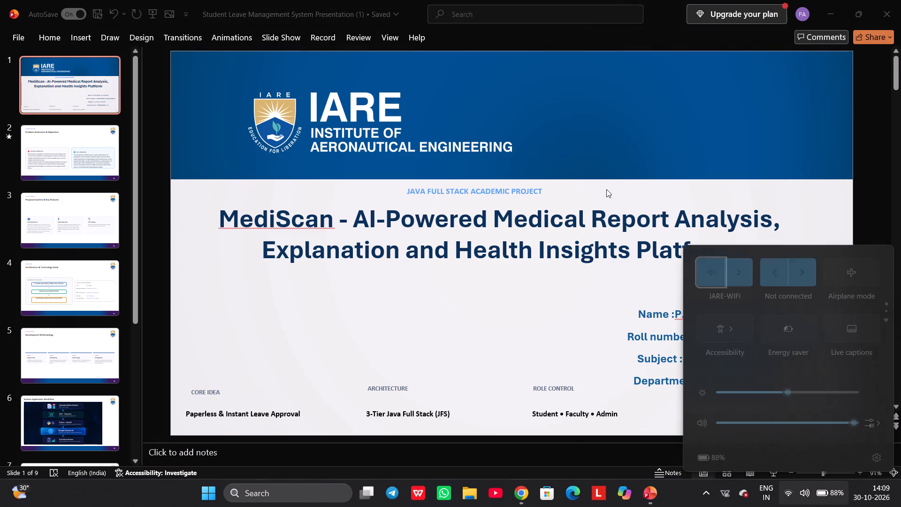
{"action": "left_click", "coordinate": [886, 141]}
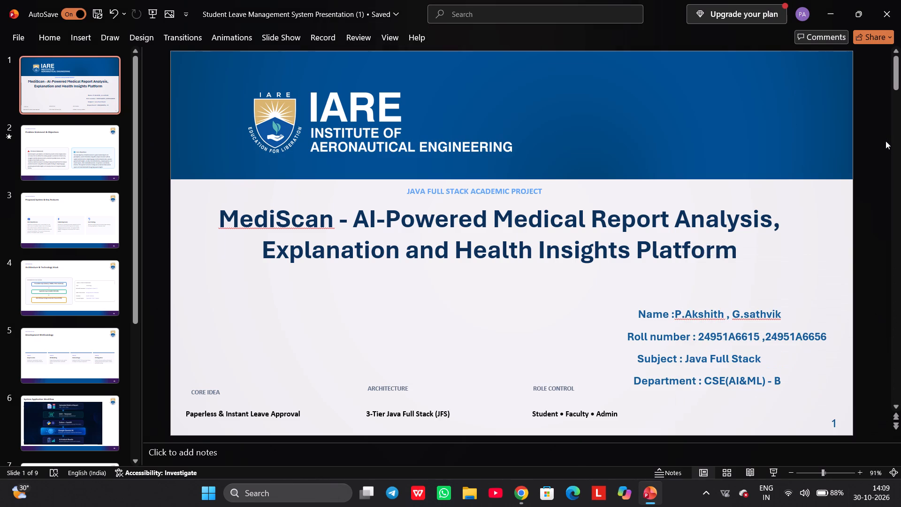
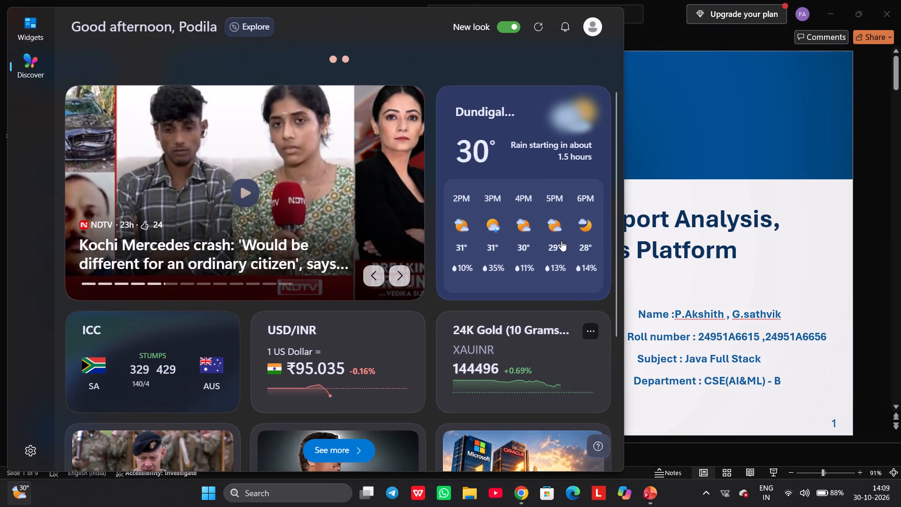
Dismiss the Windows widgets board and return to the title slide of the MediScan presentation.
{"action": "left_click", "coordinate": [675, 94]}
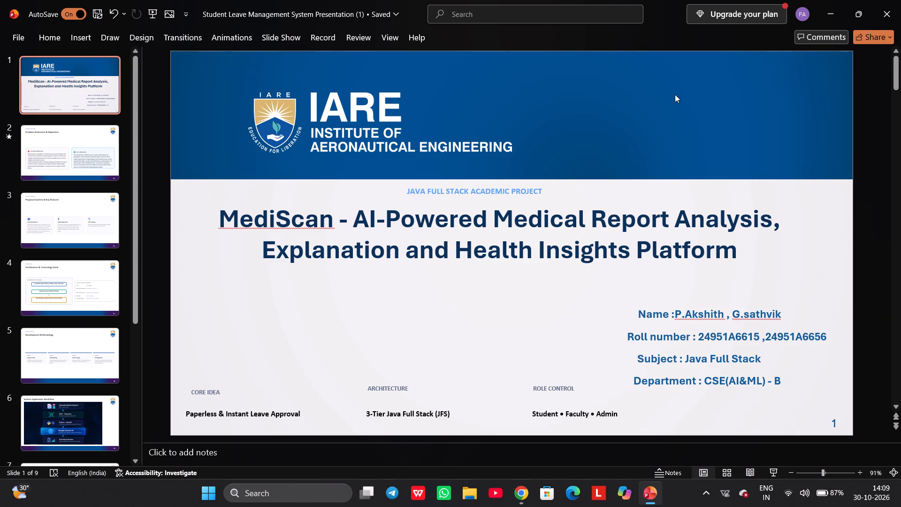
{"action": "key", "text": "super+z"}
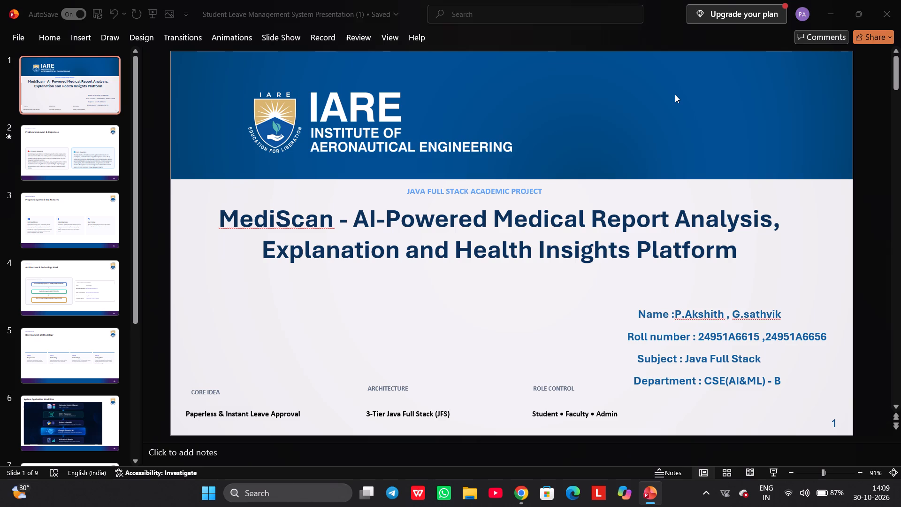
{"action": "left_click", "coordinate": [537, 131]}
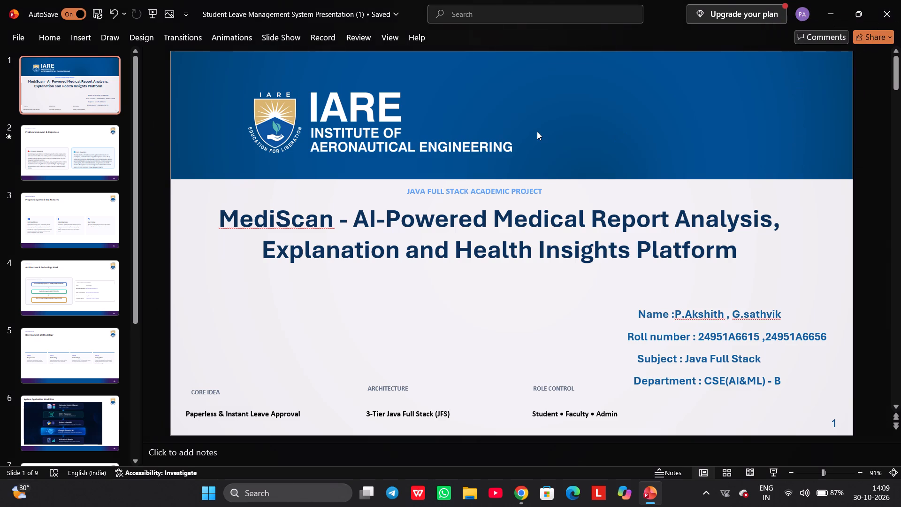